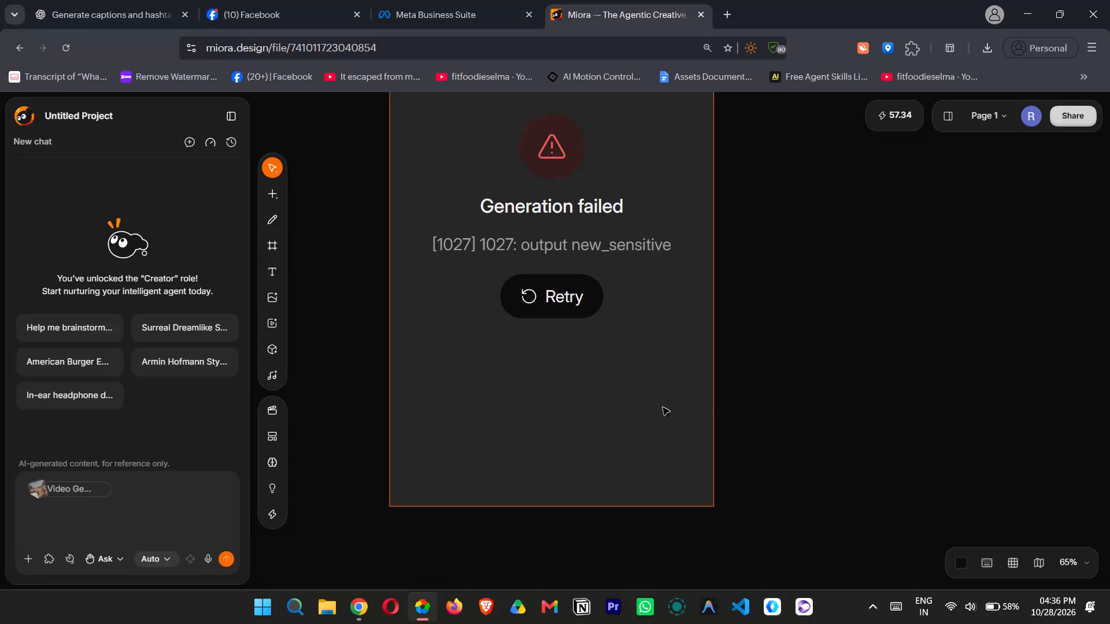
Try to regenerate the failed desert lizard pogo-stick video with MiniMax H3 Max at 9:16, 15s, 480p.
left_click(575, 299)
scroll(630, 382, "up", 1)
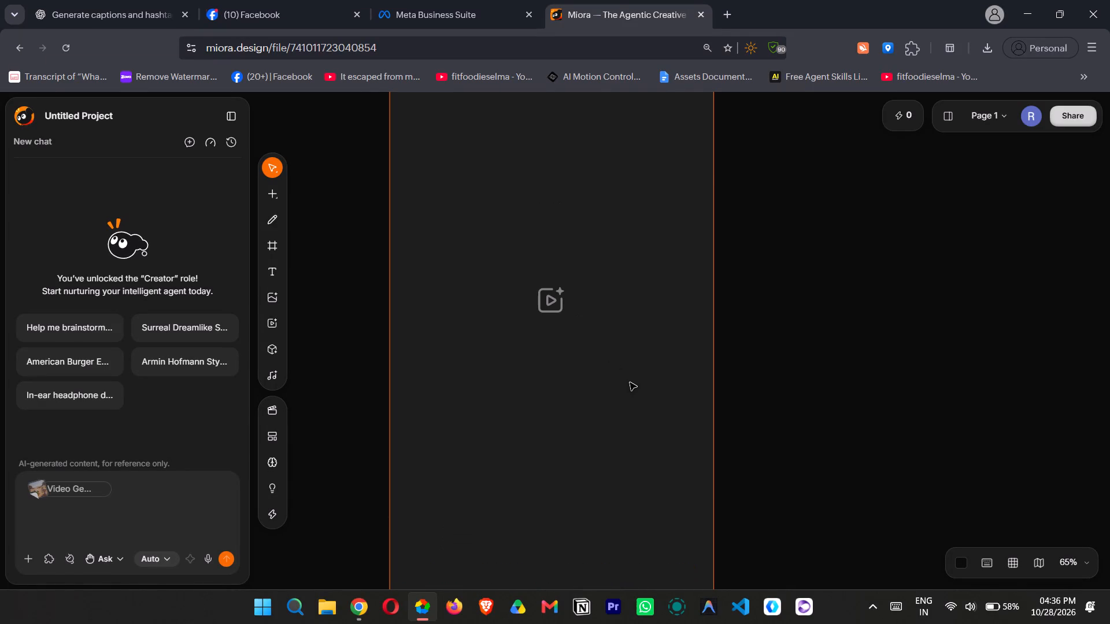
scroll(630, 382, "down", 3)
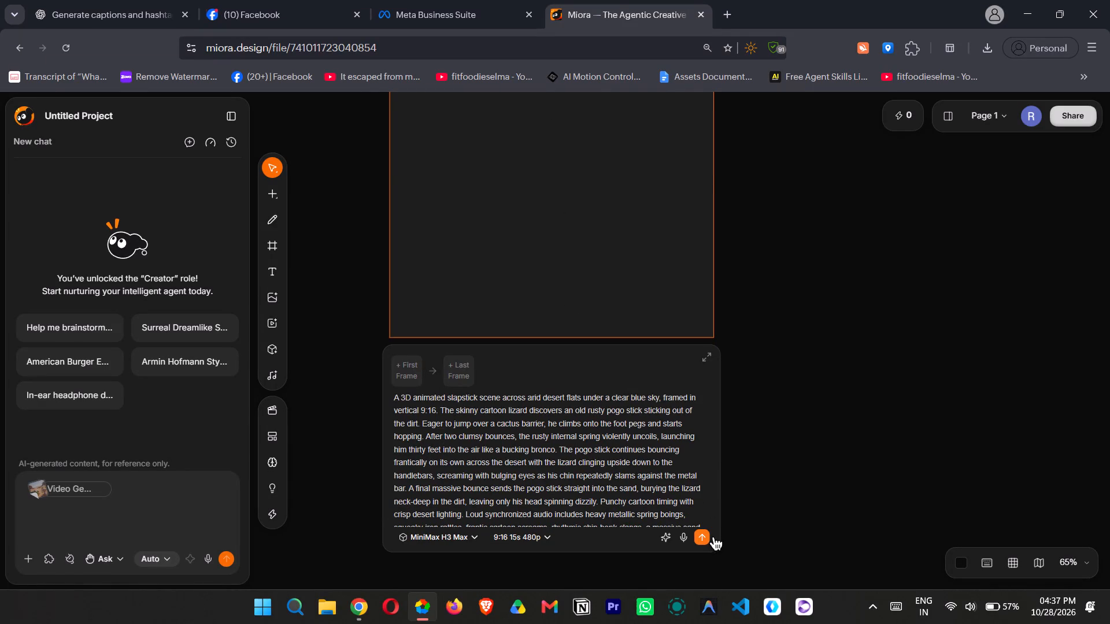
left_click(708, 537)
scroll(750, 424, "up", 3)
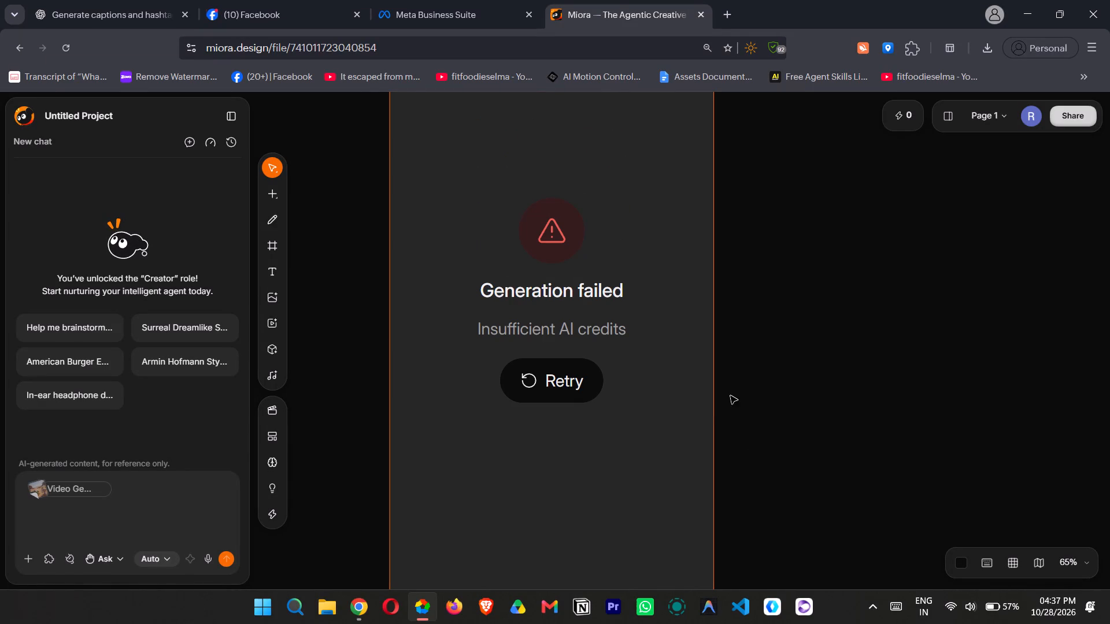
Log out of the current Miora account.
left_click(1032, 113)
left_click(896, 485)
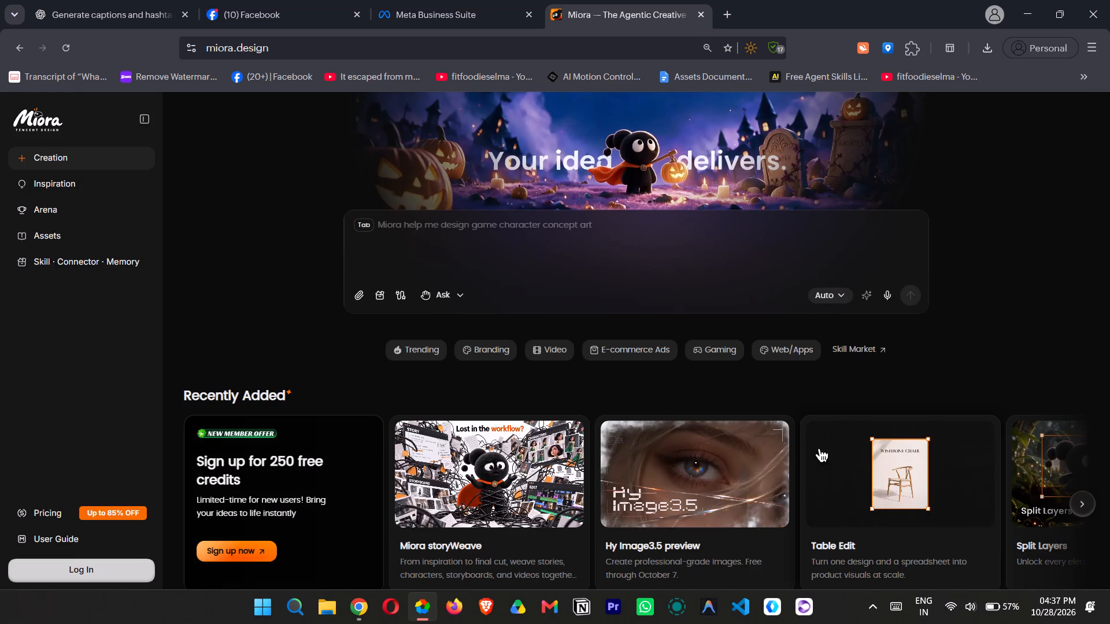
Start a new Miora sign-up with Google, agreeing to the terms and privacy policy, and close the old Miora page.
left_click(236, 552)
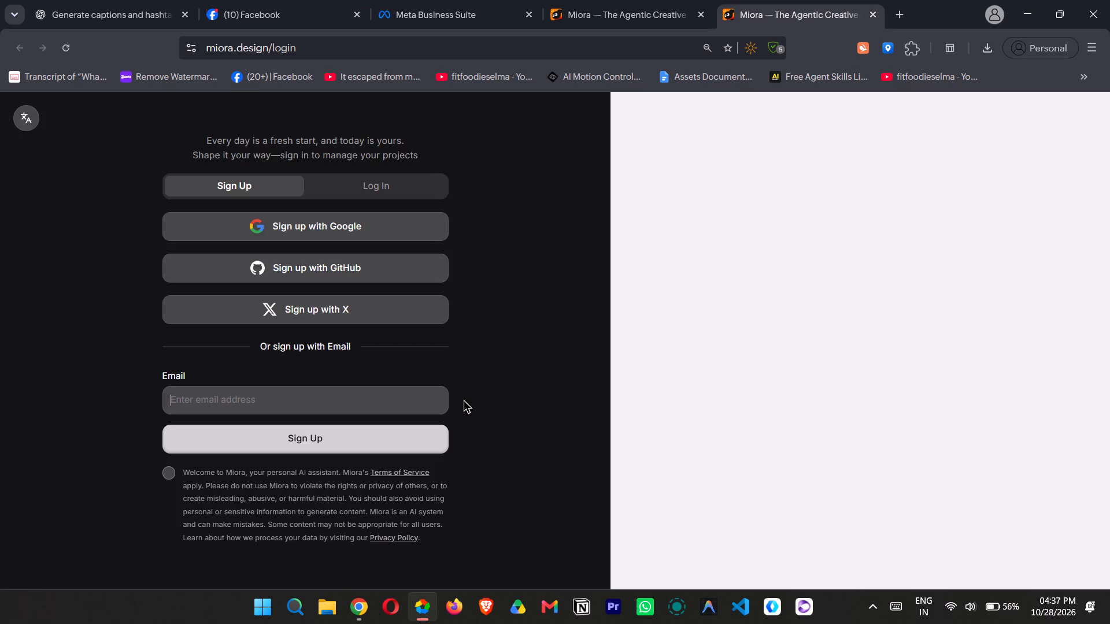
left_click(380, 224)
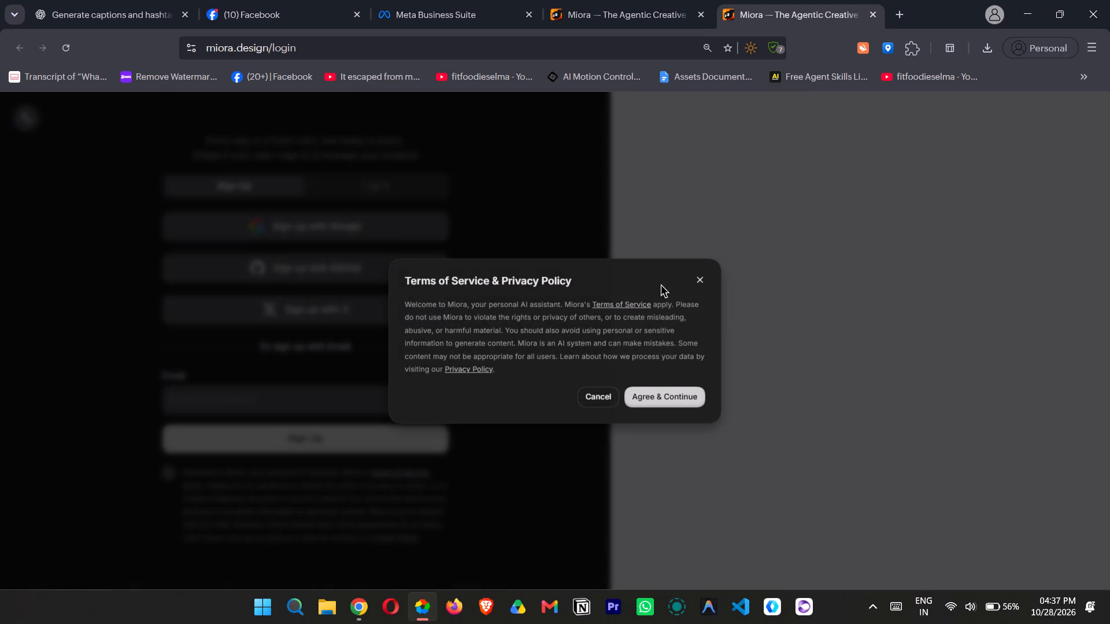
left_click(659, 396)
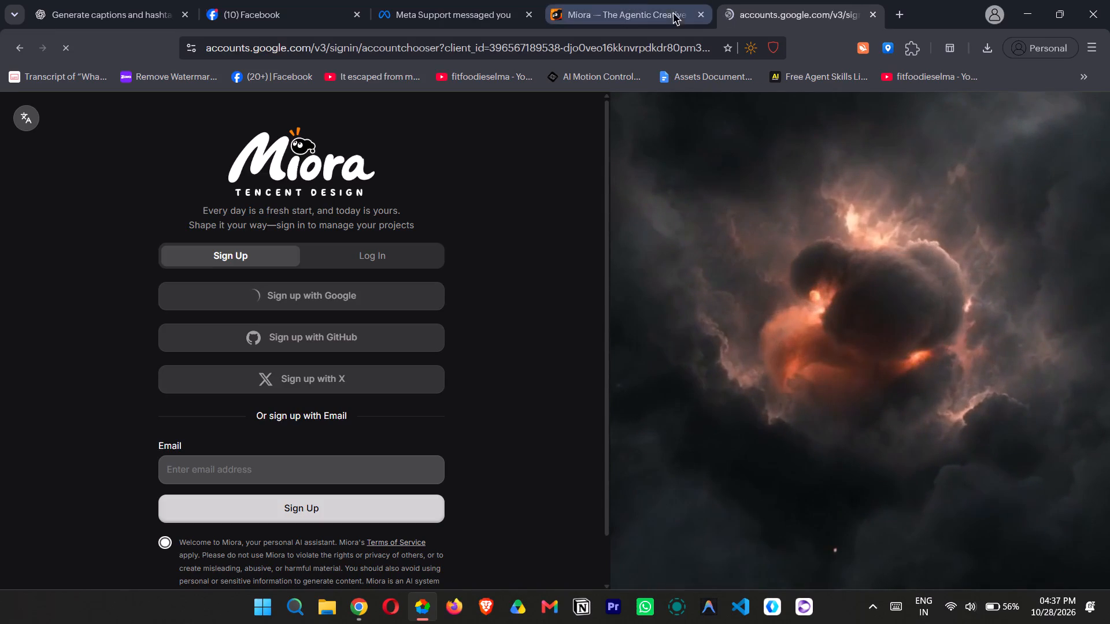
left_click(701, 15)
Switch to the open Meta Business Suite page to check the Meta Support message.
left_click(423, 0)
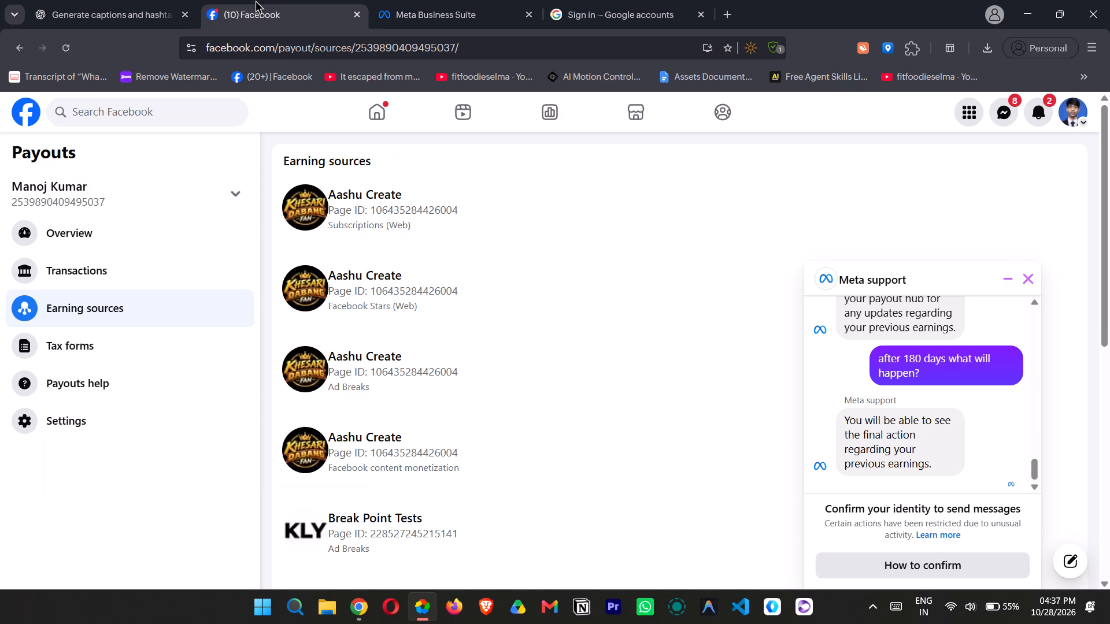
In the Facebook payout transactions, close the overlapping support chat and examine the details of the $0.45 Break Point Tests earnings from Jul 31, 2026.
scroll(456, 372, "up", 3)
scroll(456, 372, "down", 6)
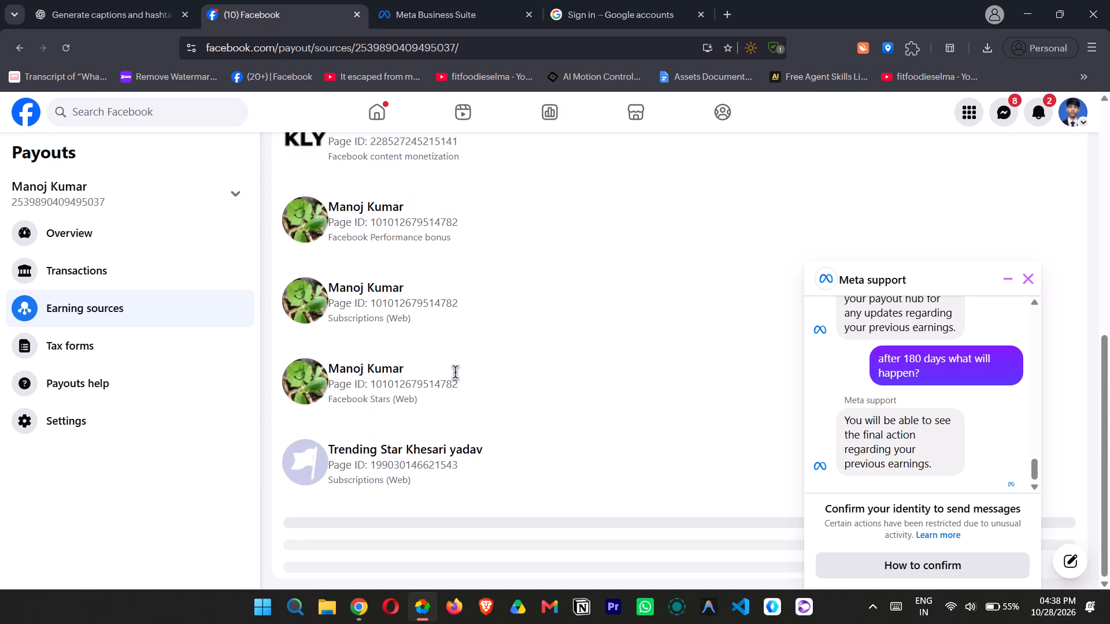
scroll(456, 371, "up", 5)
left_click(129, 257)
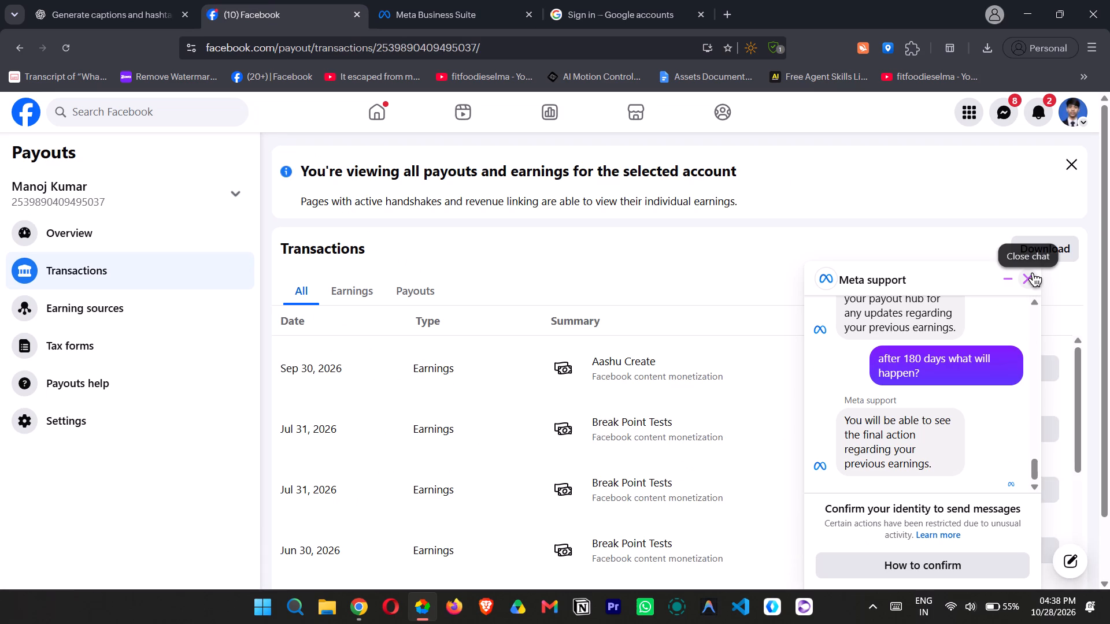
left_click(1027, 277)
scroll(790, 365, "down", 1)
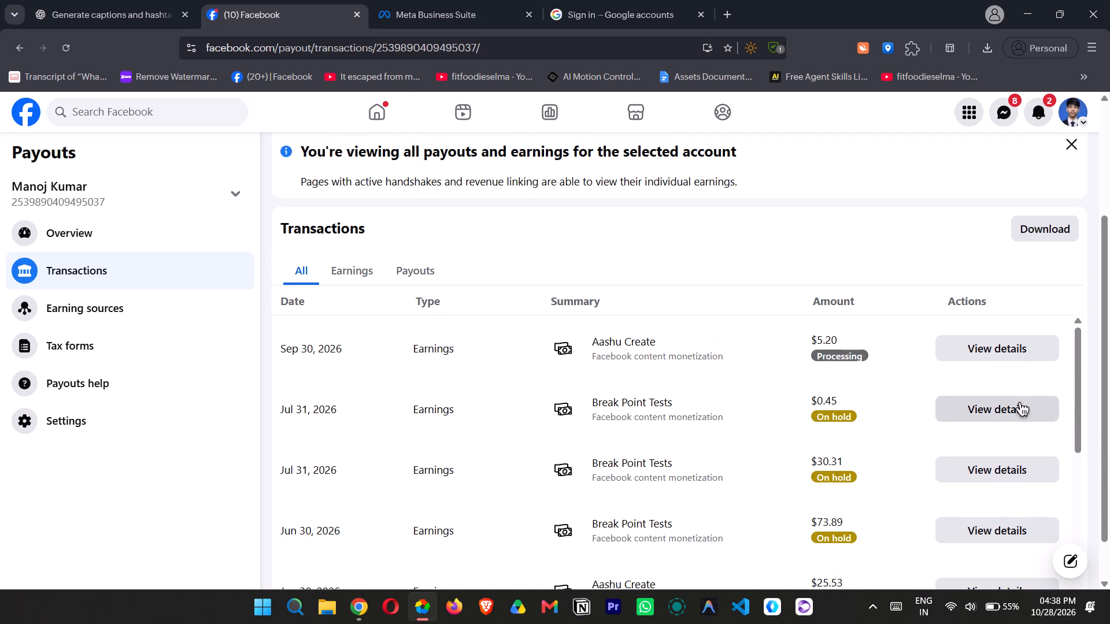
left_click(1014, 405)
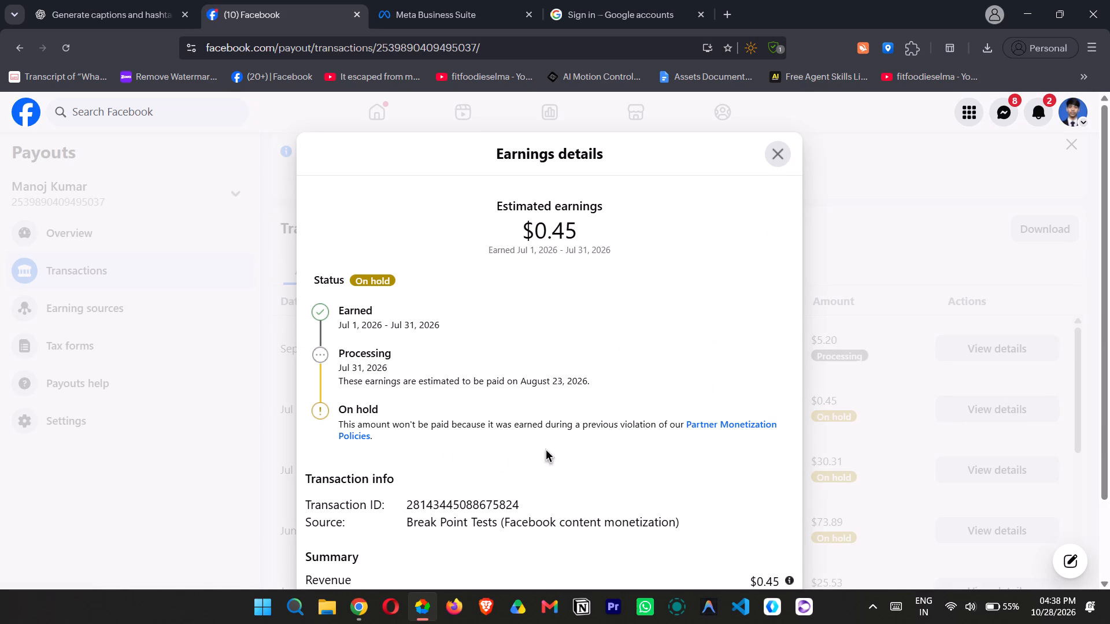
scroll(549, 445, "down", 1)
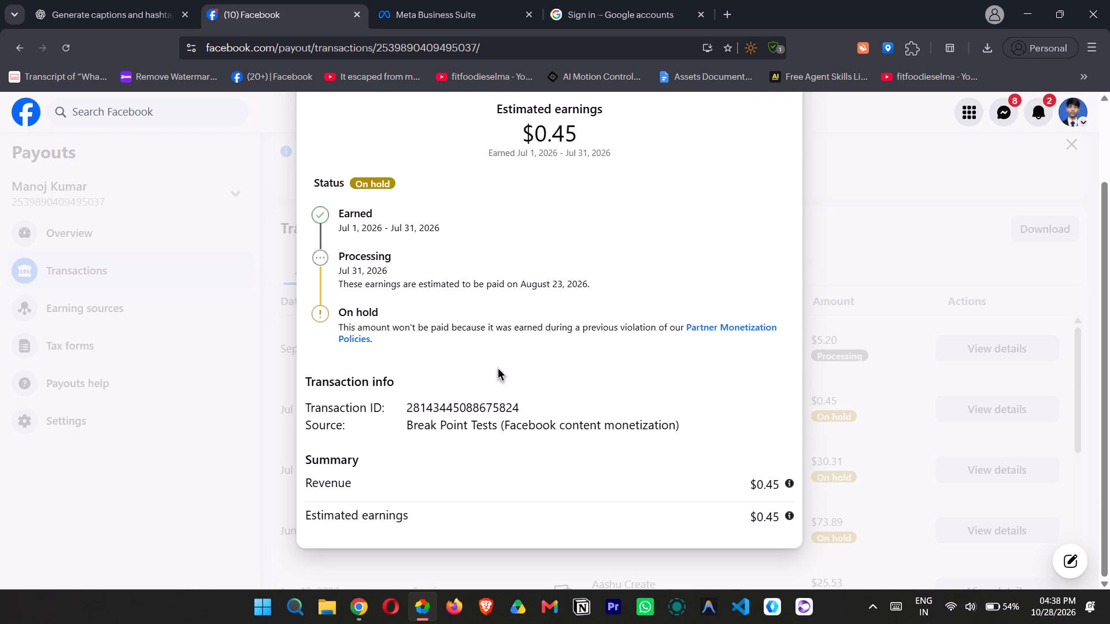
Copy the on-hold explanation from the earnings details into a new message in the Meta Business Suite support chat.
left_click_drag(335, 326, 395, 340)
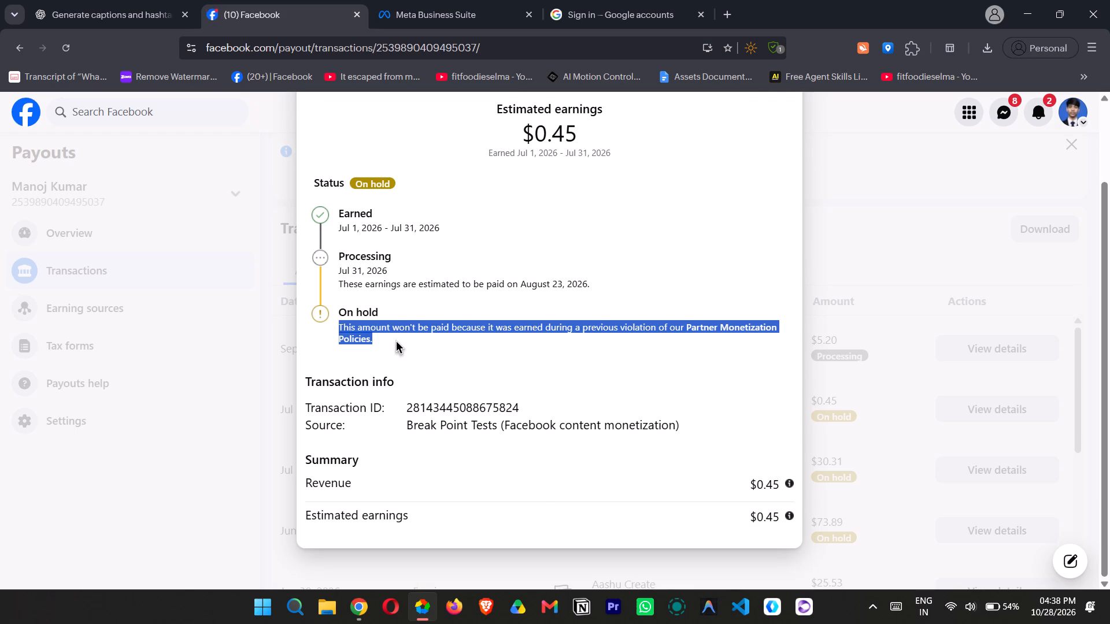
left_click_drag(395, 340, 397, 340)
key("ctrl+c")
left_click(484, 0)
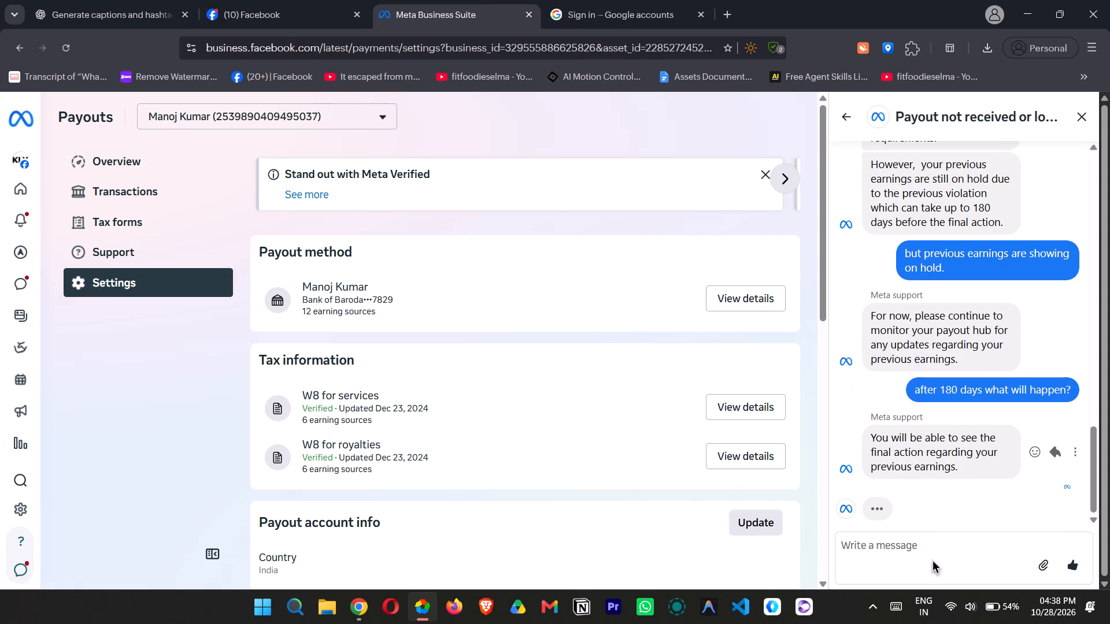
left_click(931, 544)
key("ctrl+v")
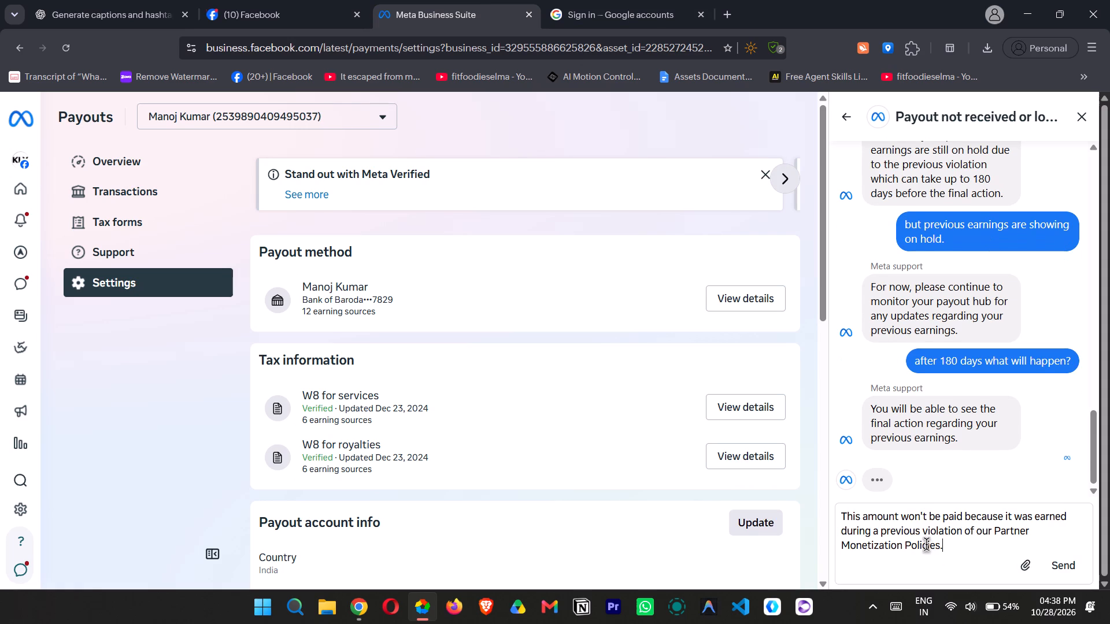
Put "what's that mean?" before the pasted statement in the chat message and enclose the statement in quotation marks.
left_click(842, 515)
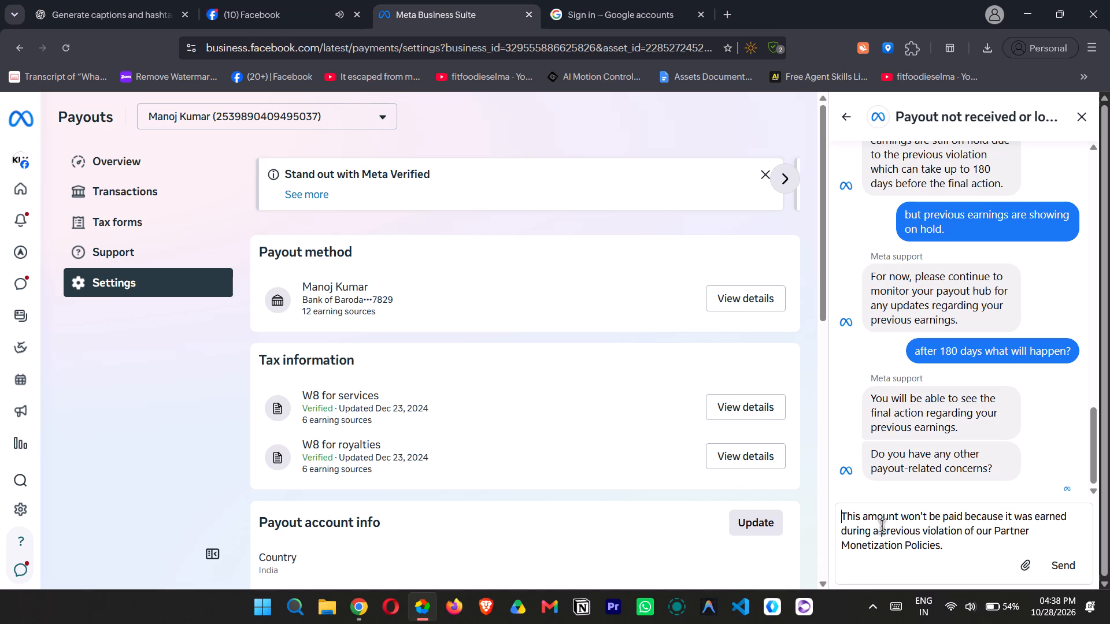
type("what")
key("space")
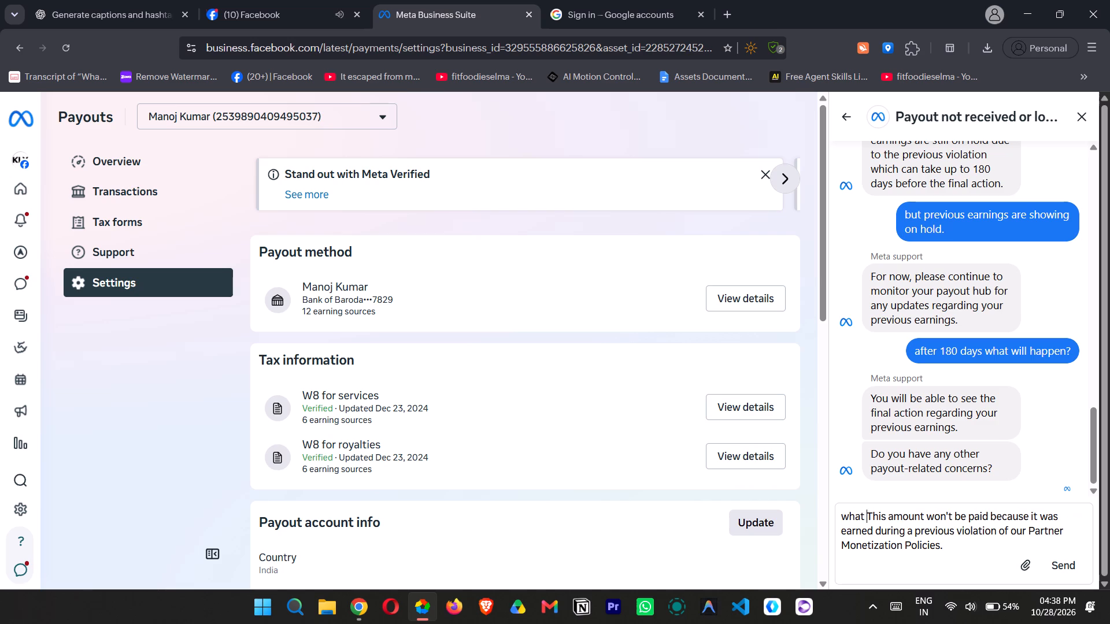
type("is")
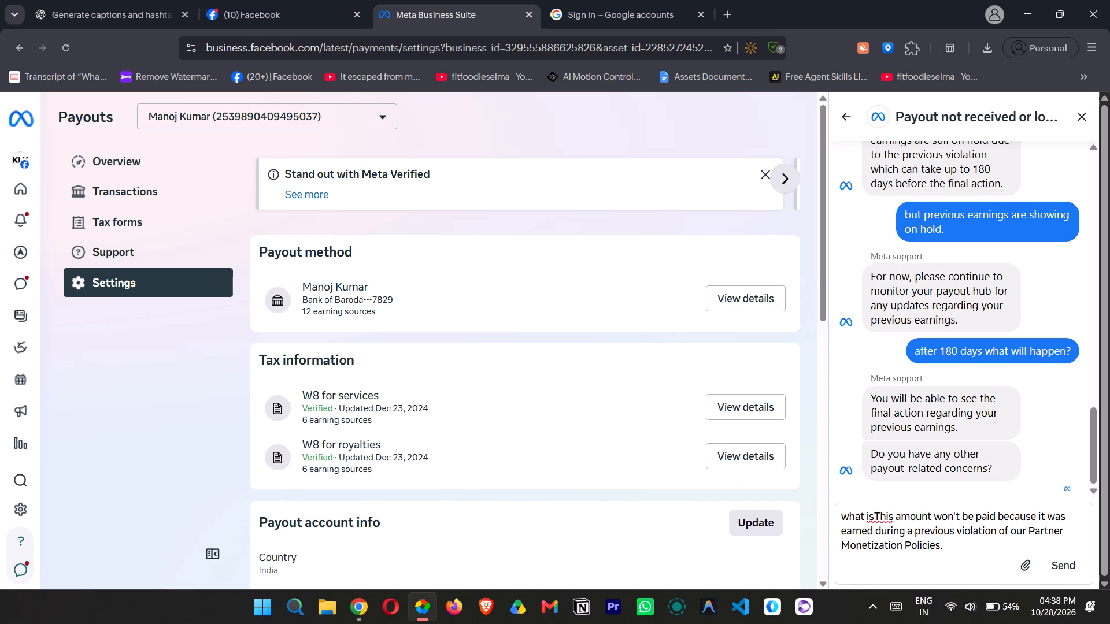
key("BackSpace")
key("BackSpace")
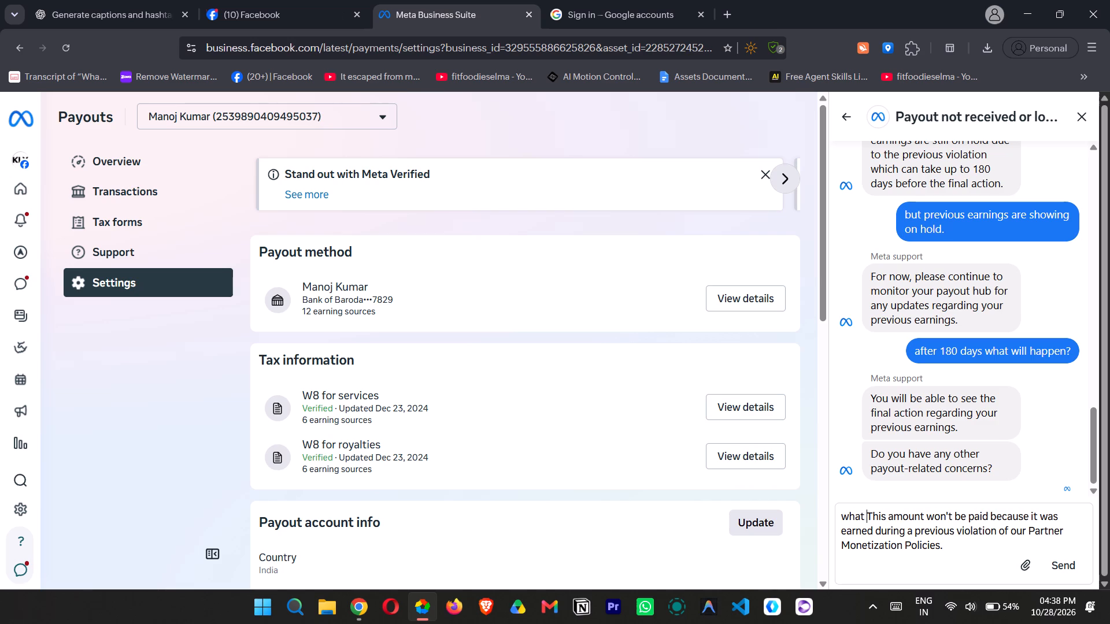
key("BackSpace")
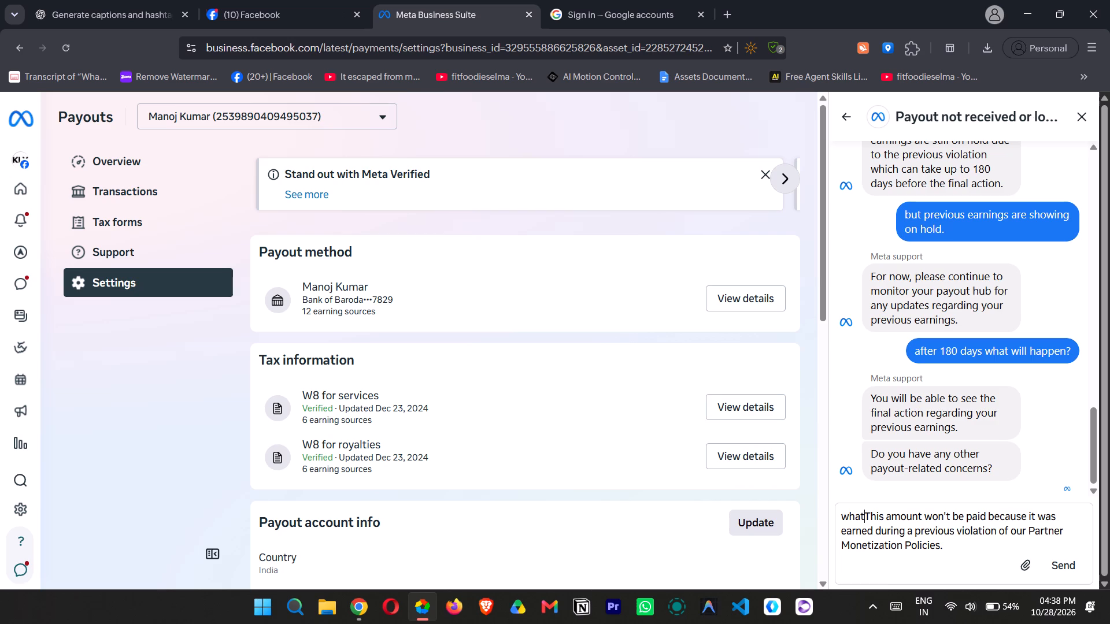
type("'s that")
key("space")
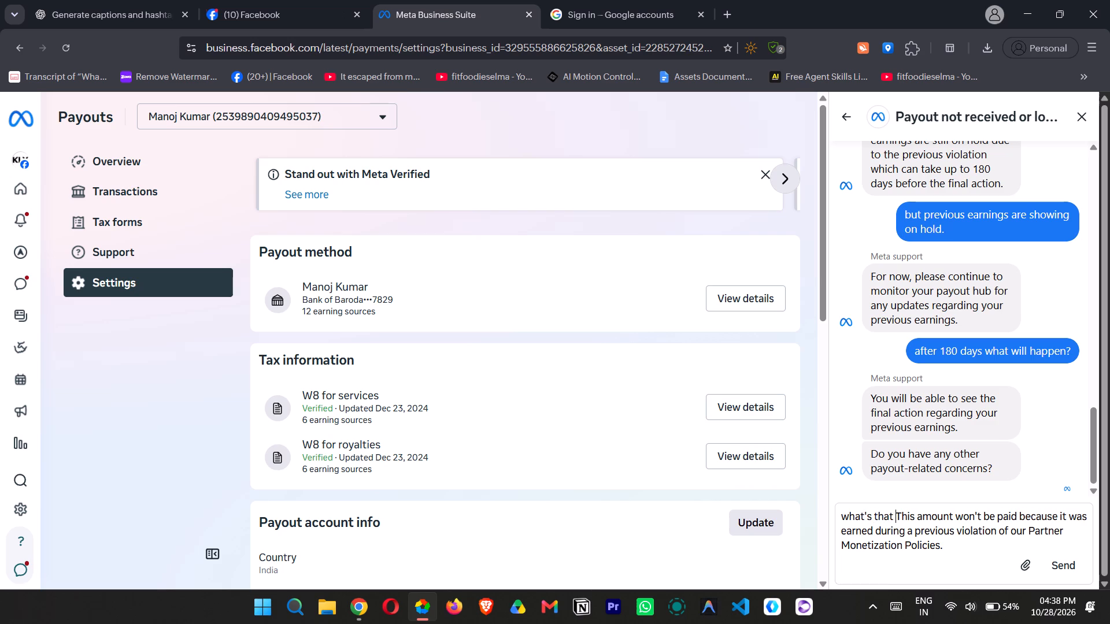
type("mean")
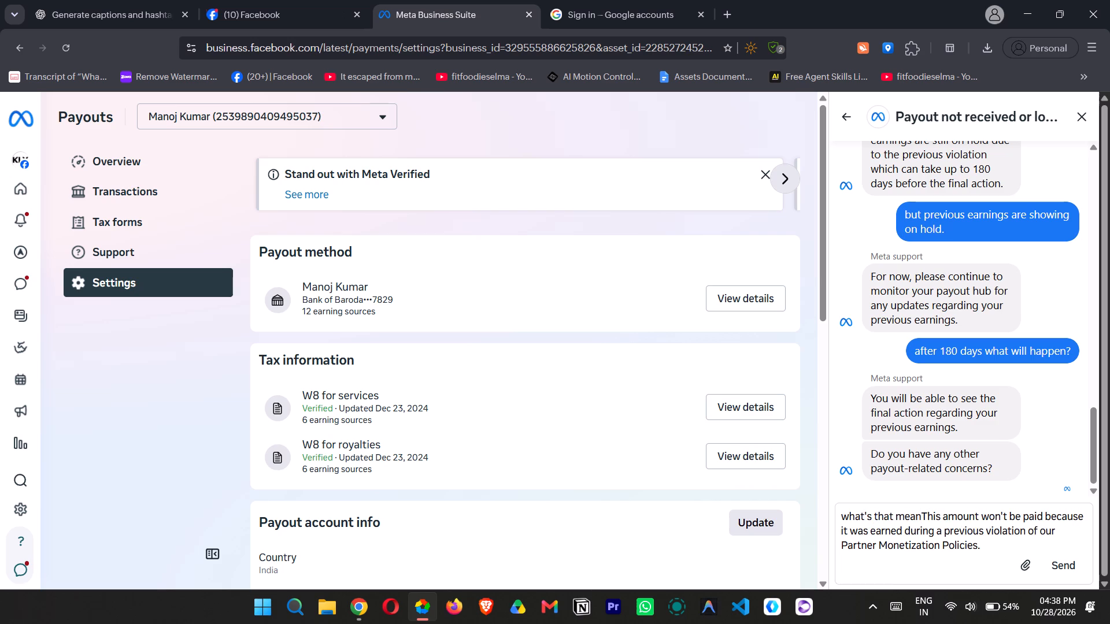
type("? \"")
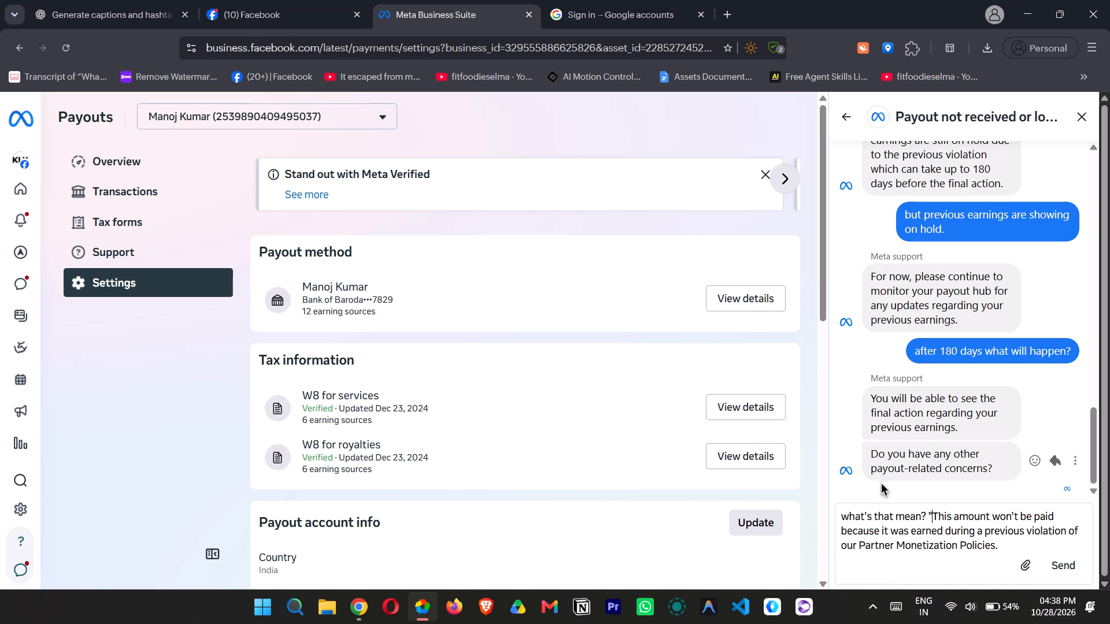
left_click(1007, 542)
key("shift+quotedbl")
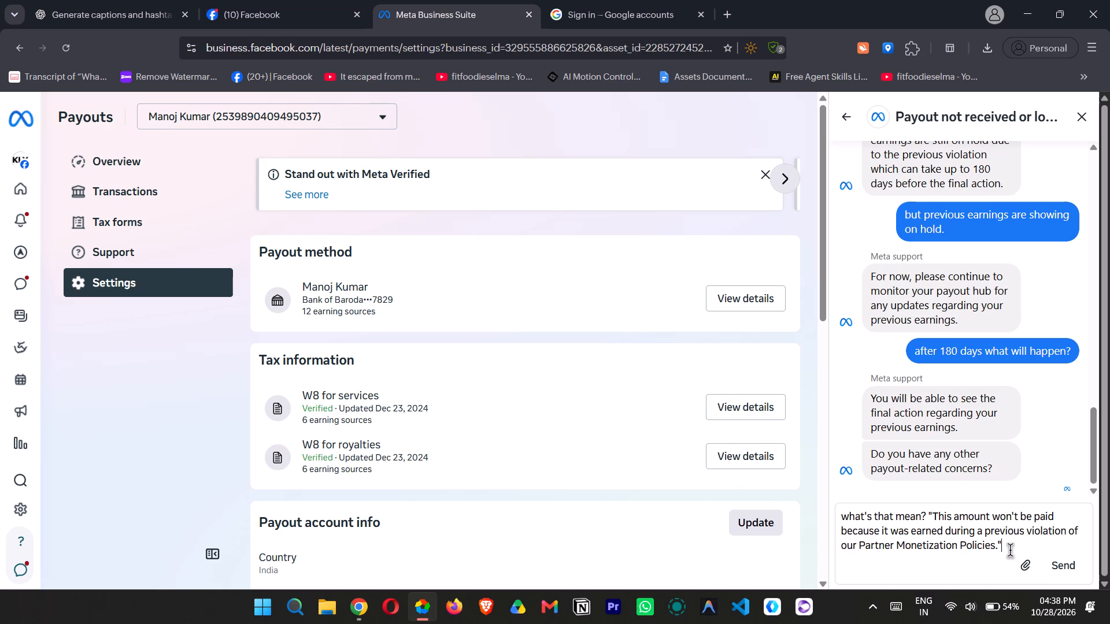
Add "but i believe this statement is totally wrong," after the quoted statement in the support message.
left_click(1012, 541)
key("space")
type("but i beleiv")
key("BackSpace")
key("BackSpace")
key("BackSpace")
type("ive")
key("space")
key("BackSpace")
key("BackSpace")
key("BackSpace")
key("BackSpace")
type("ieve this")
key("space")
type("statement is totally wrond")
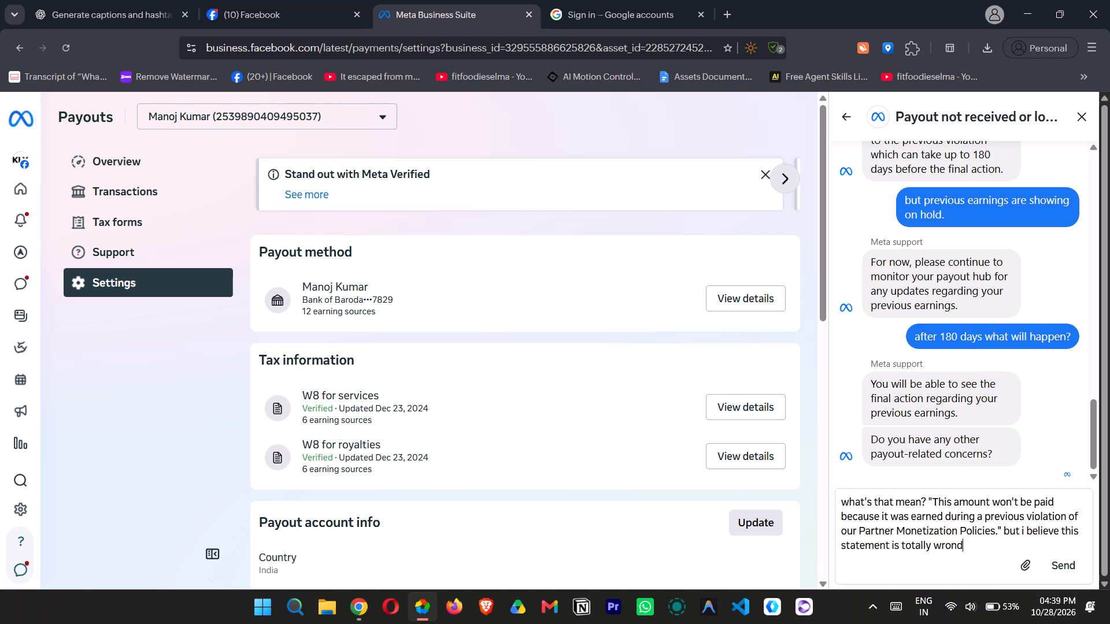
key("BackSpace")
key("g")
type(",")
key("space")
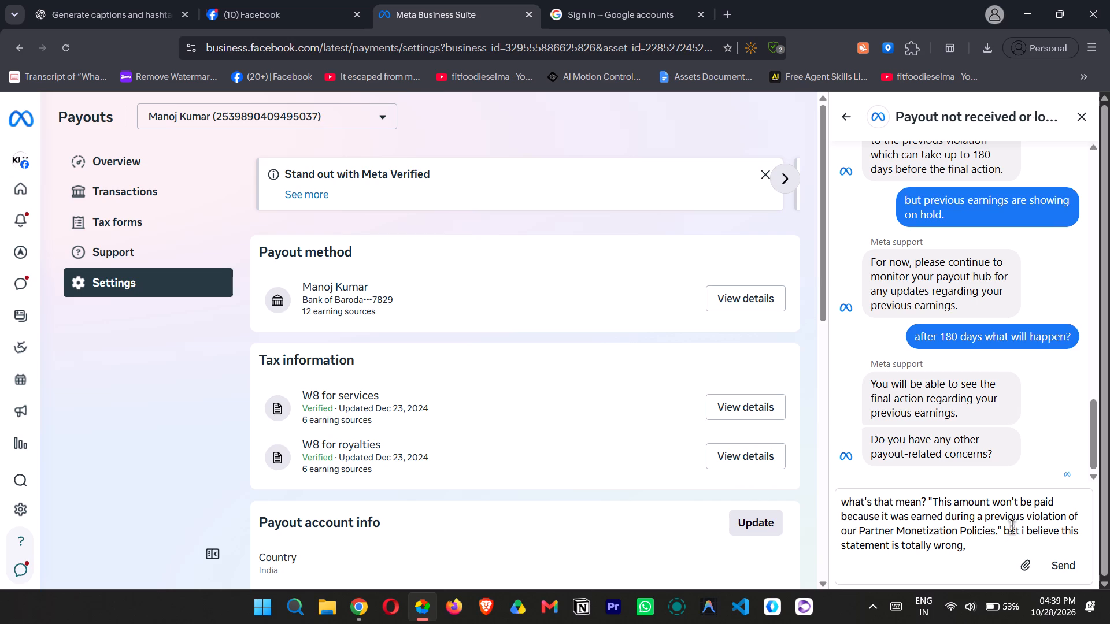
Append the clipboard history entry starting "Why my payments are showing on hold" to the message and review the text.
key("super+v")
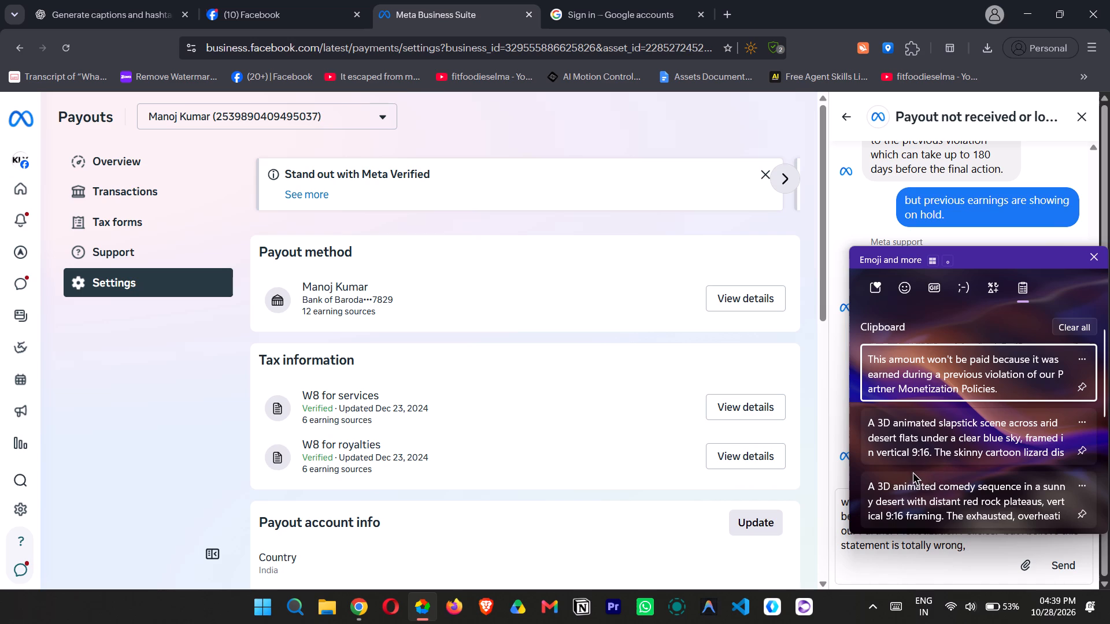
scroll(936, 452, "down", 2)
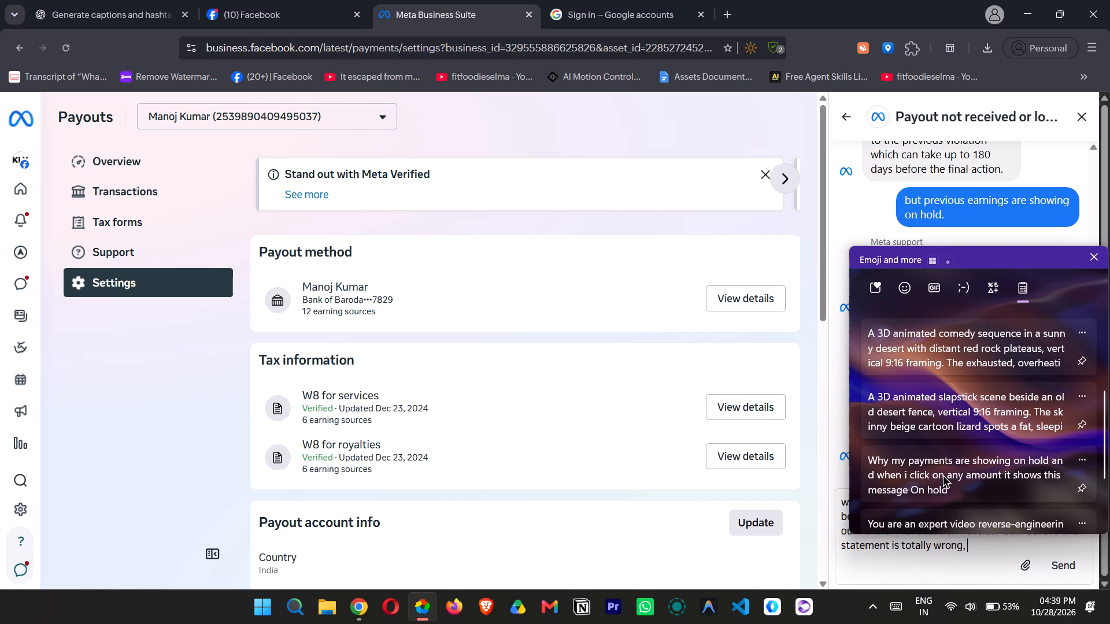
left_click(942, 474)
key("ctrl+v")
scroll(945, 496, "down", 1)
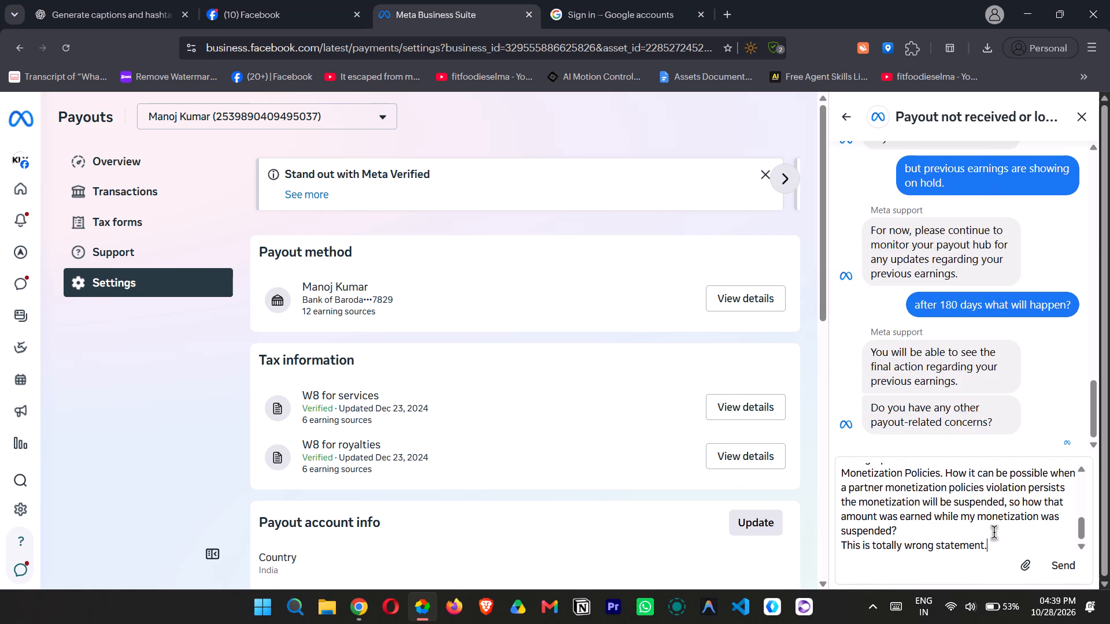
scroll(998, 520, "up", 1)
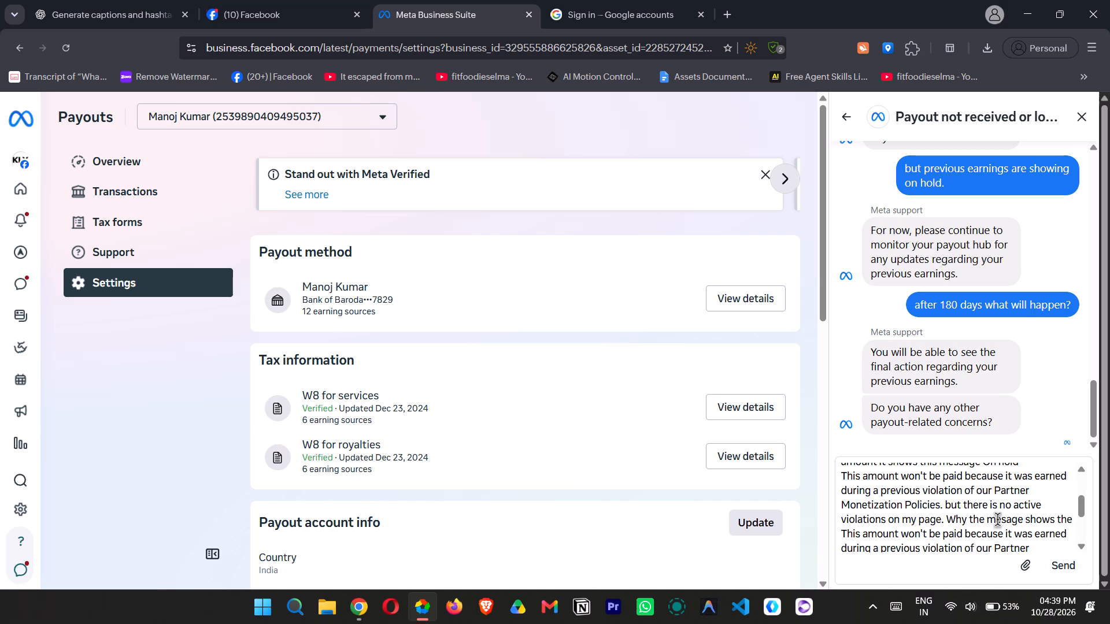
scroll(998, 519, "down", 2)
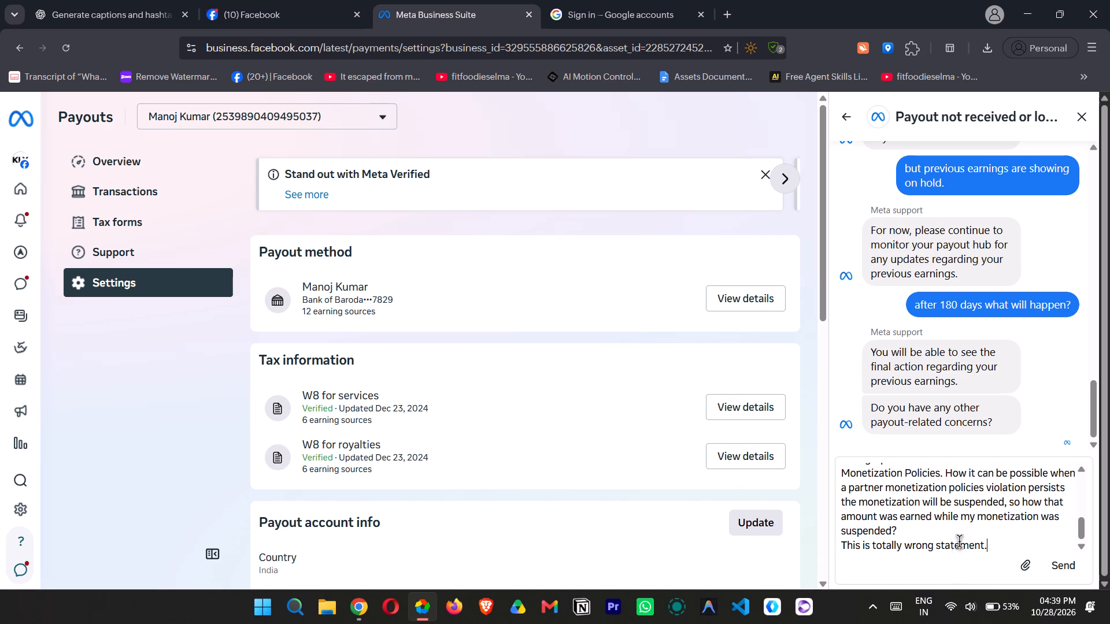
Delete the closing sentence "This is totally wrong statement." from the message draft and check the remaining text.
left_click_drag(1000, 547, 836, 549)
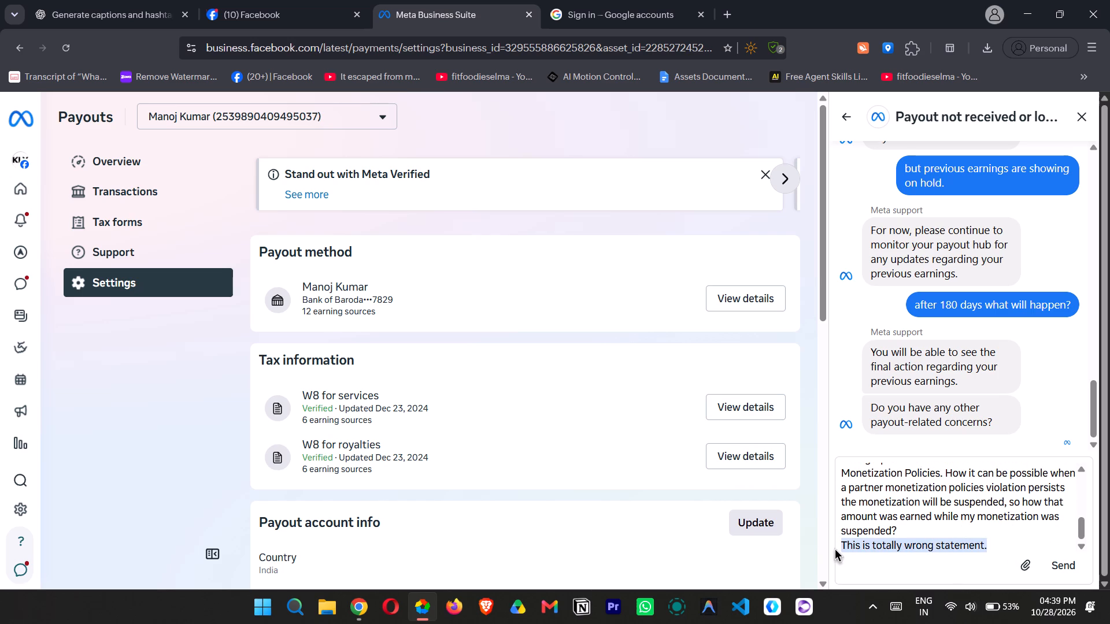
key("BackSpace")
key("BackSpace")
scroll(934, 523, "up", 1)
scroll(934, 523, "down", 1)
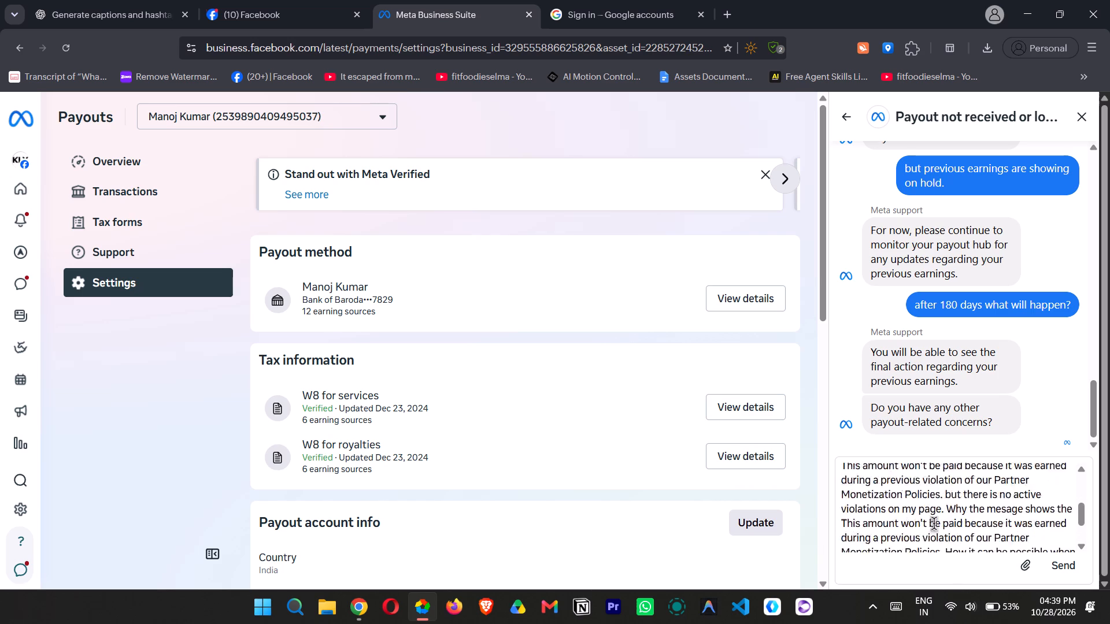
Review the support message draft and delete the passage from "Why my payments are showing on hold" up to "but there is no active violations".
scroll(934, 523, "down", 1)
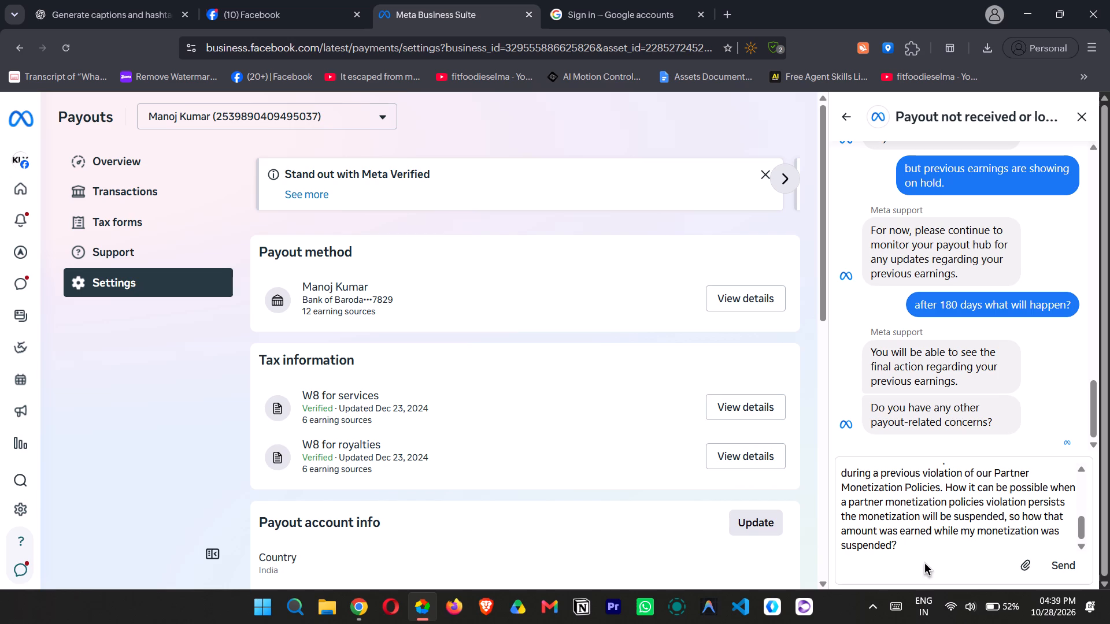
scroll(926, 556, "up", 2)
scroll(1052, 521, "up", 1)
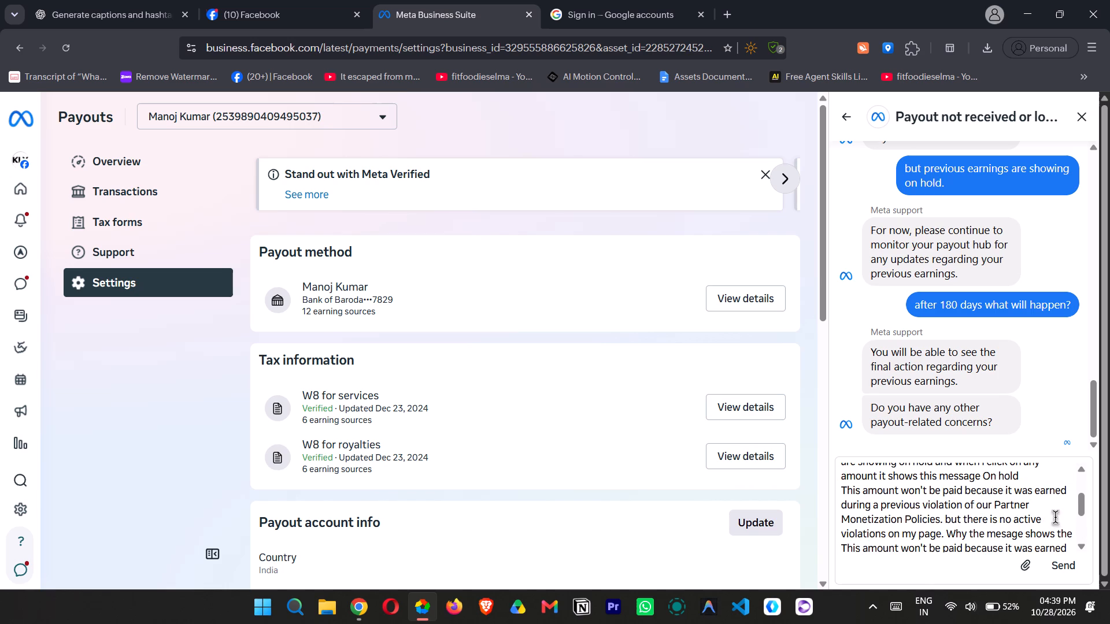
scroll(1056, 517, "up", 1)
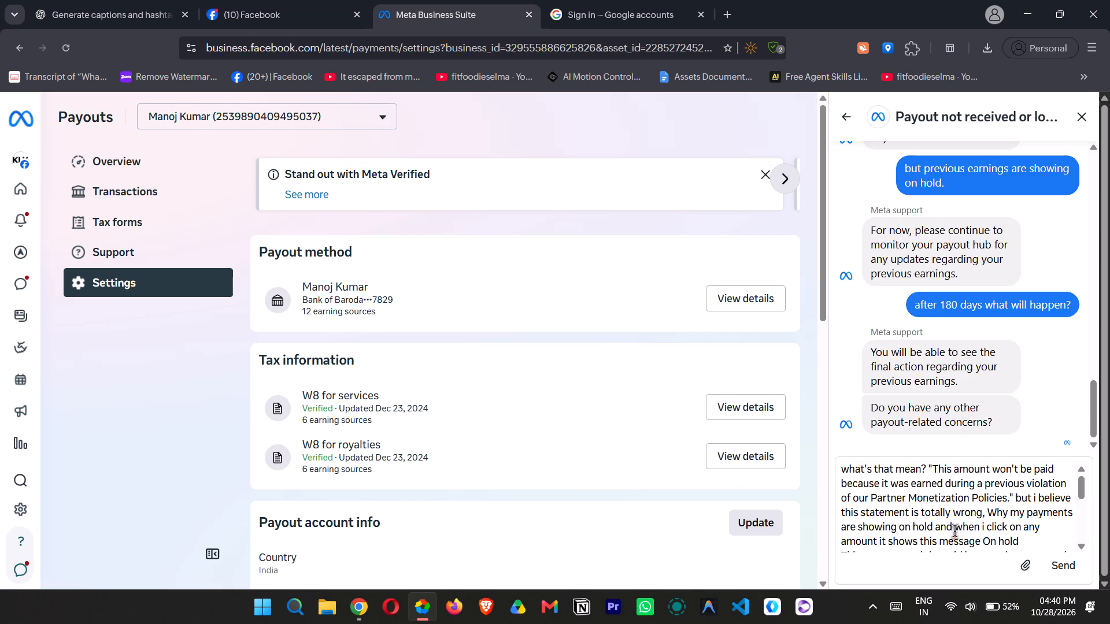
scroll(954, 519, "down", 1)
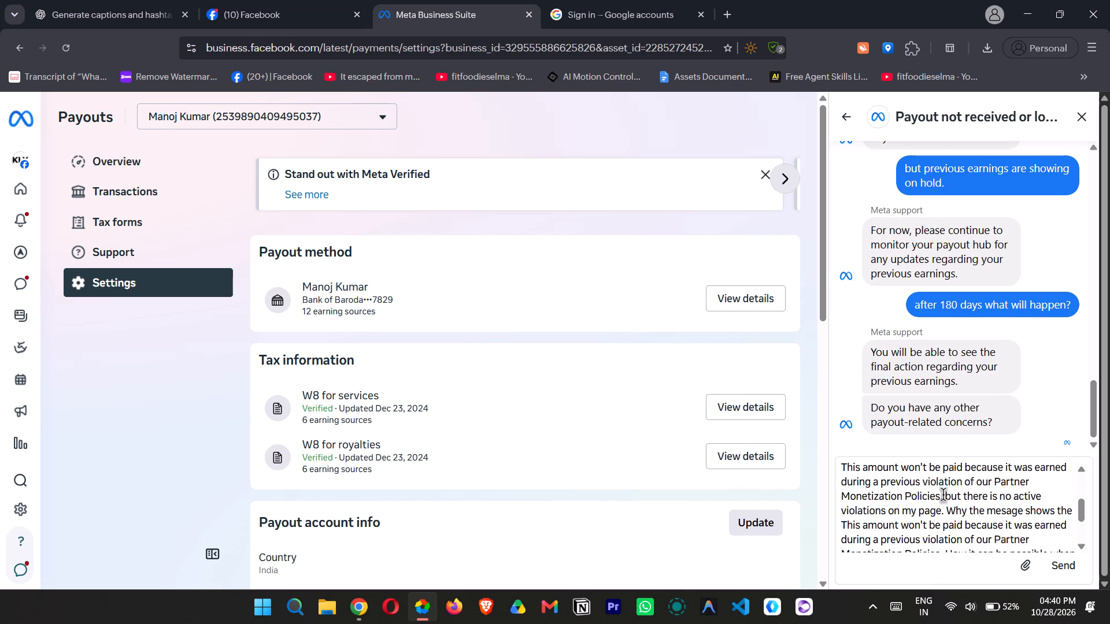
left_click_drag(943, 495, 956, 467)
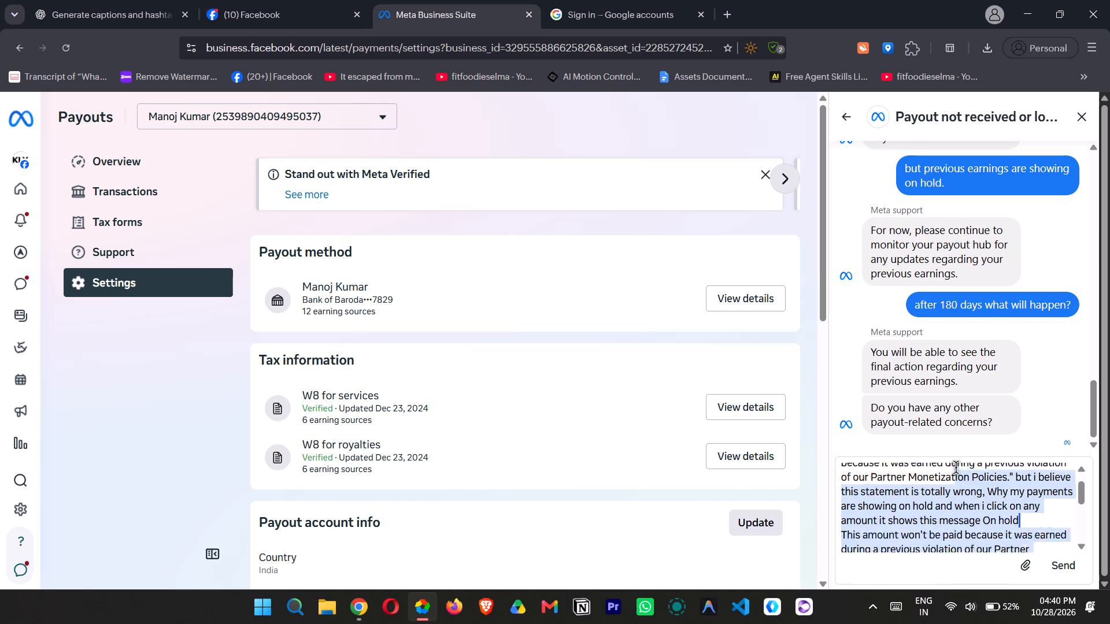
left_click_drag(956, 467, 992, 499)
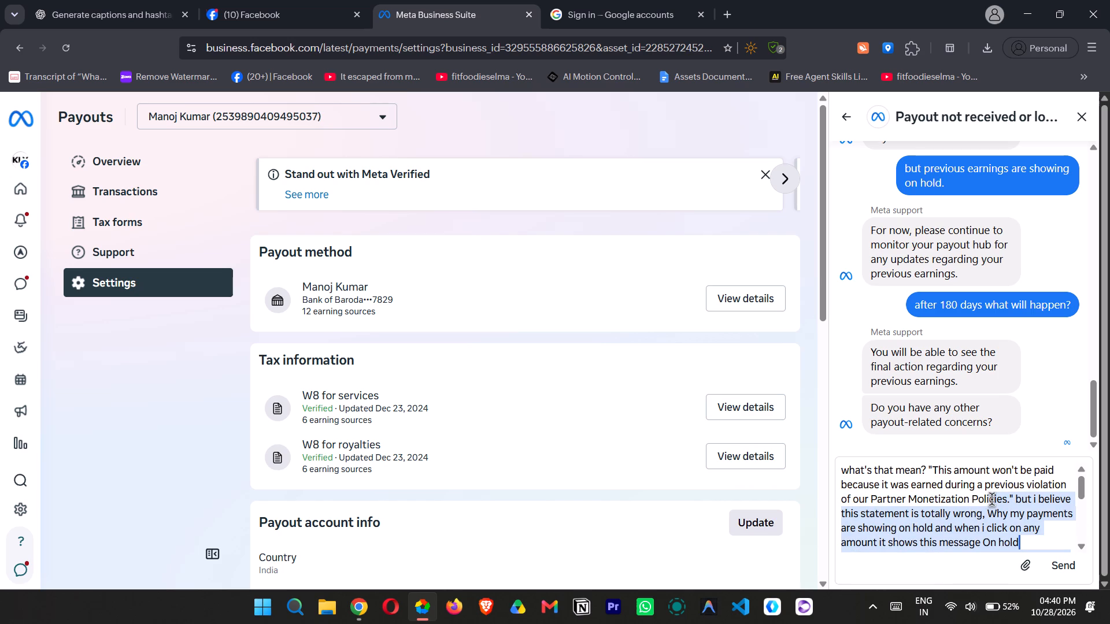
left_click_drag(992, 499, 991, 519)
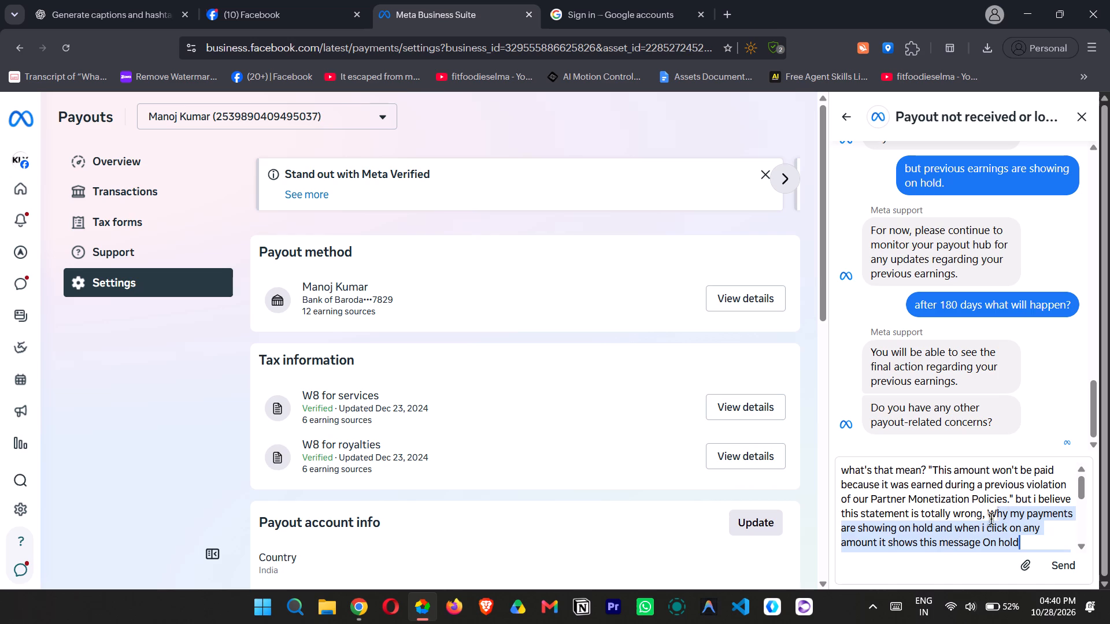
left_click_drag(991, 519, 988, 518)
key("BackSpace")
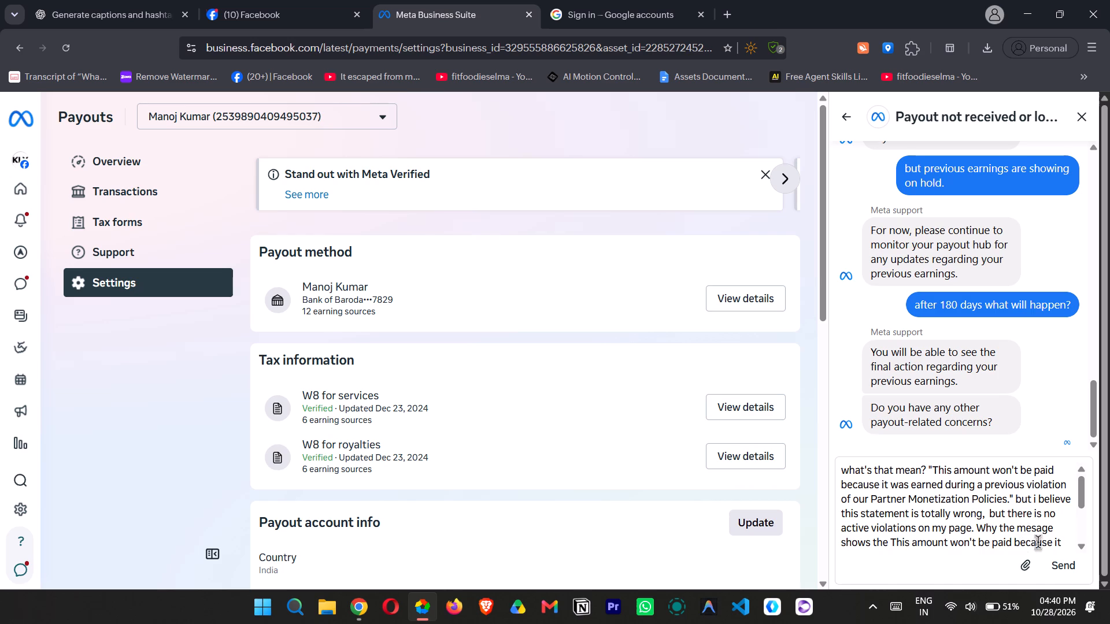
Send the drafted message to Meta support.
left_click(1065, 563)
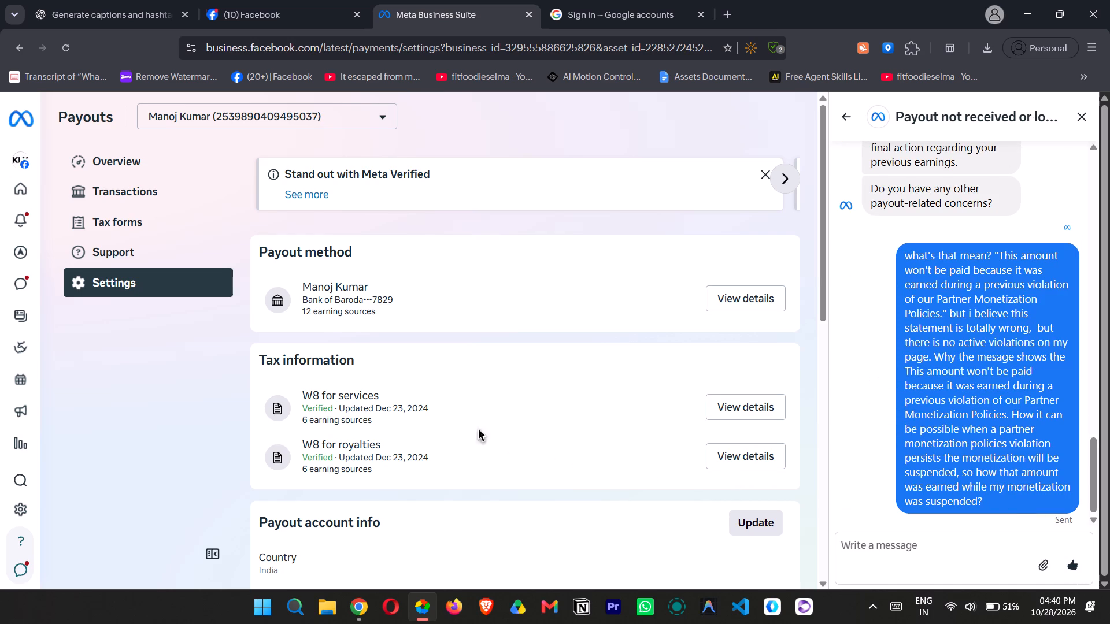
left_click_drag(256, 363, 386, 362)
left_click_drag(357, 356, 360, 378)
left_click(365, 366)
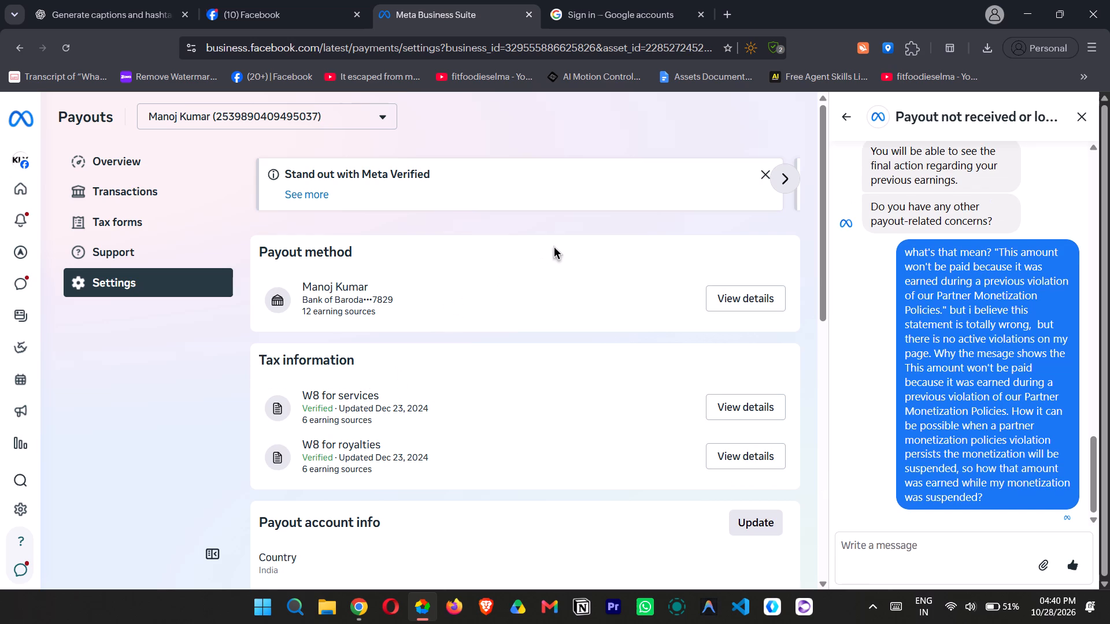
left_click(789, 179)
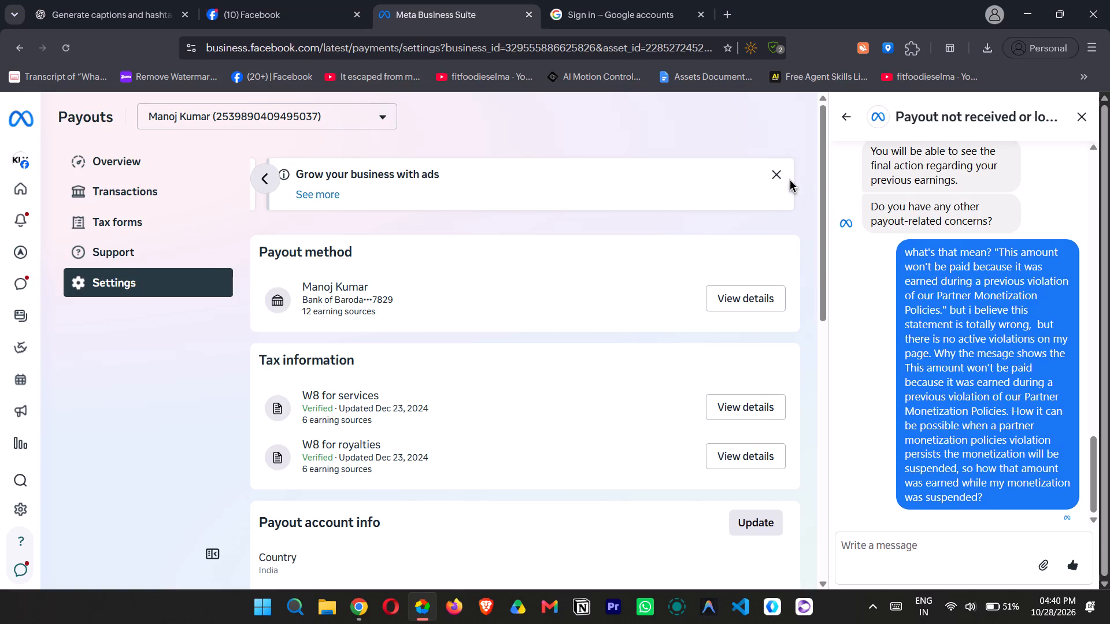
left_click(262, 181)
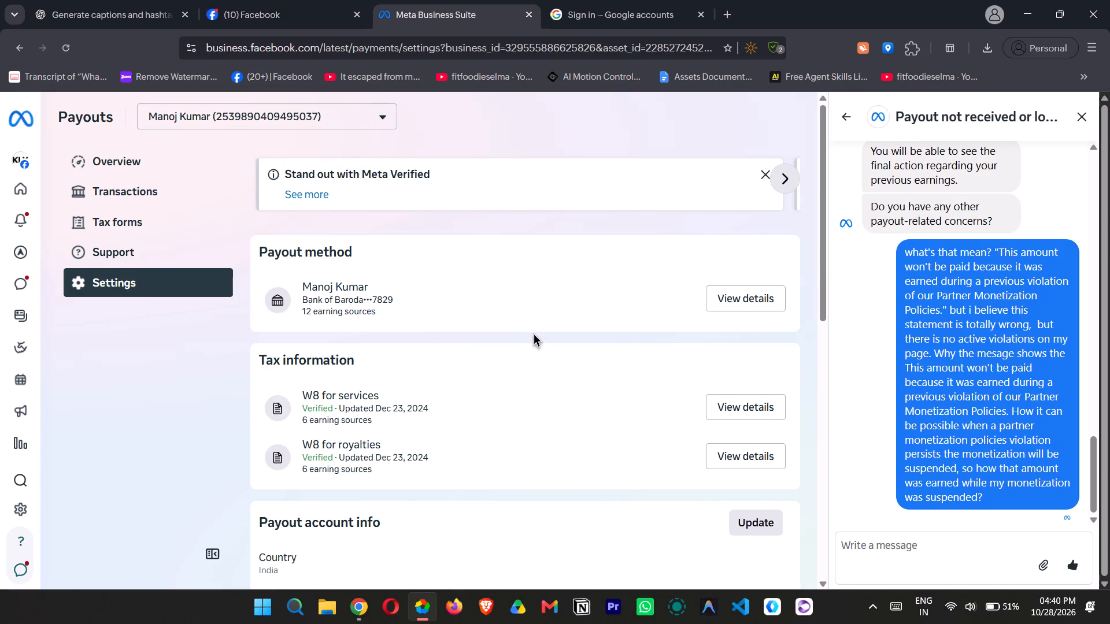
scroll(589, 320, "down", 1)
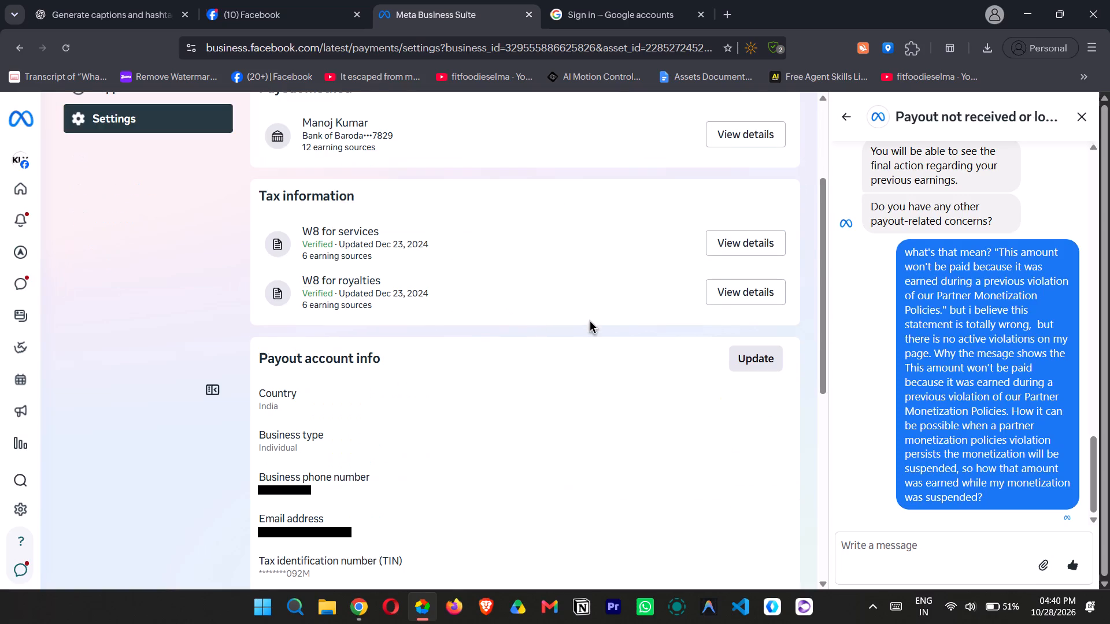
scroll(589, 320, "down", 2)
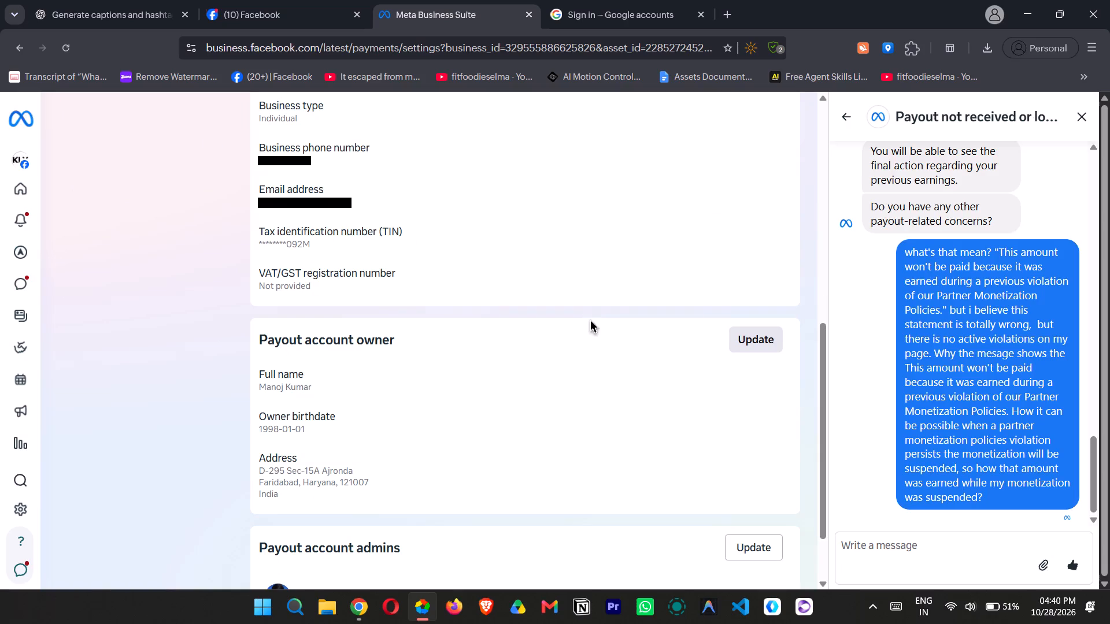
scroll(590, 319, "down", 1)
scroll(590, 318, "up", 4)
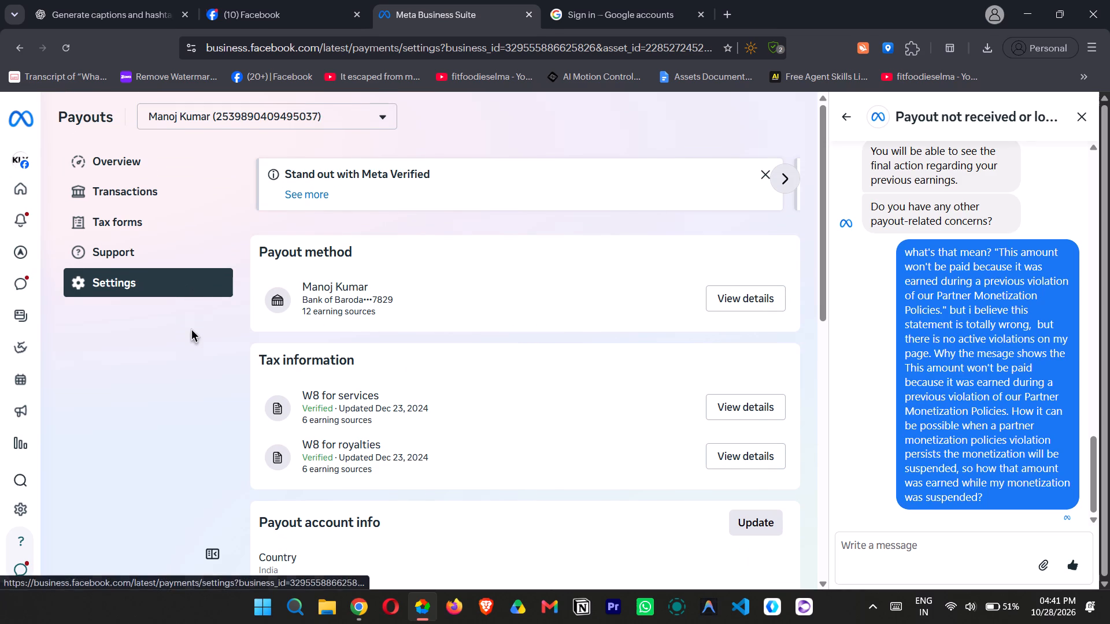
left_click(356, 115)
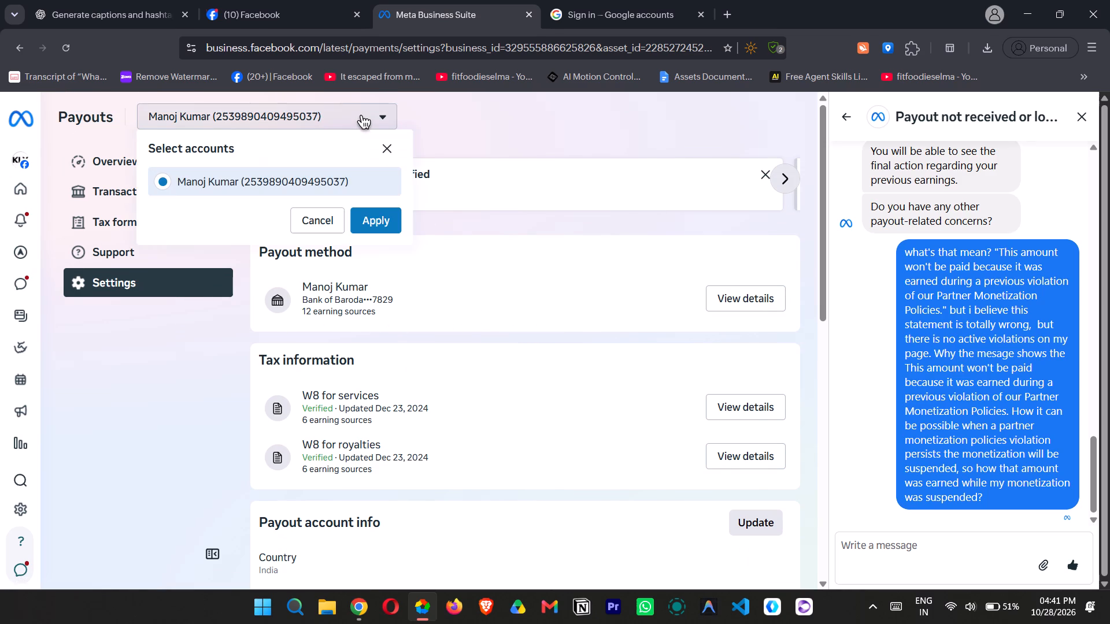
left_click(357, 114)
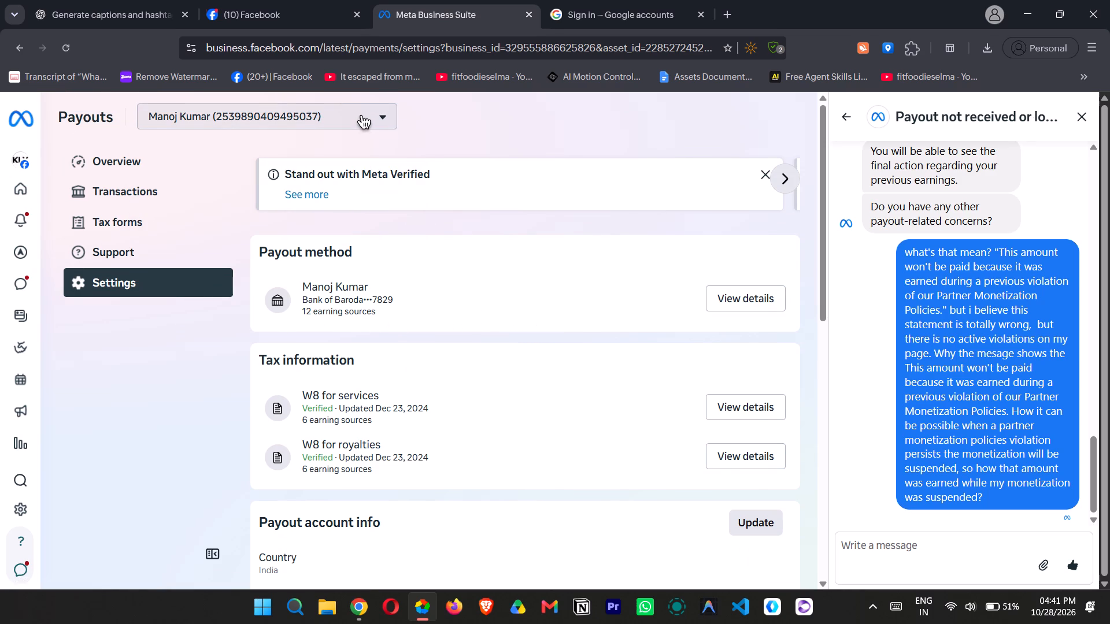
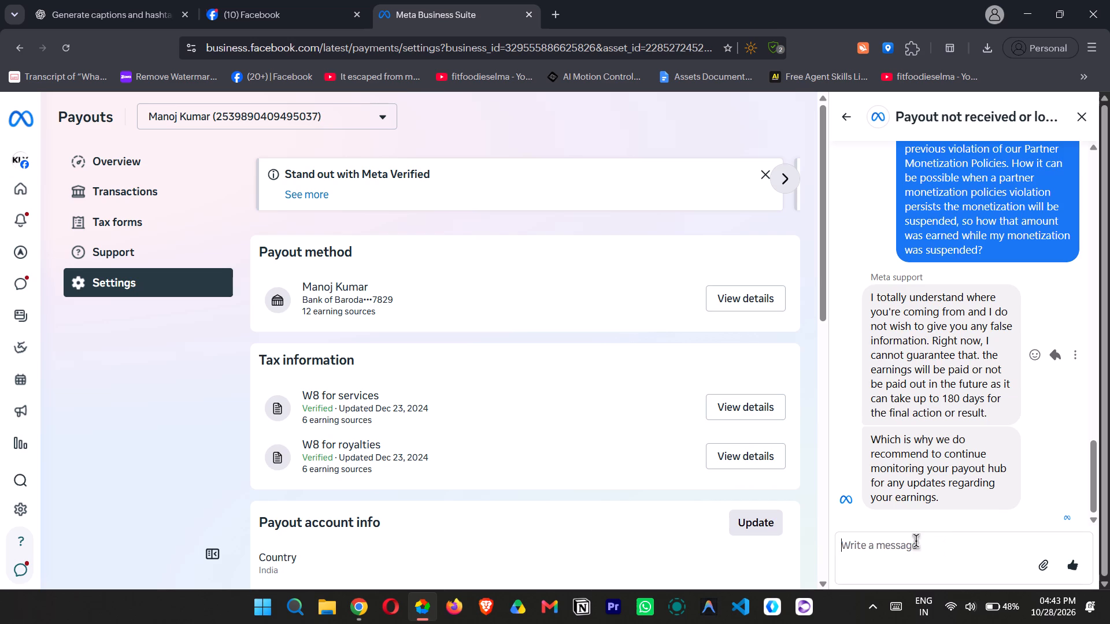
Open the payout transactions and examine the earnings details of the on-hold Break Point Tests entry dated Apr 30, 2026.
left_click(169, 200)
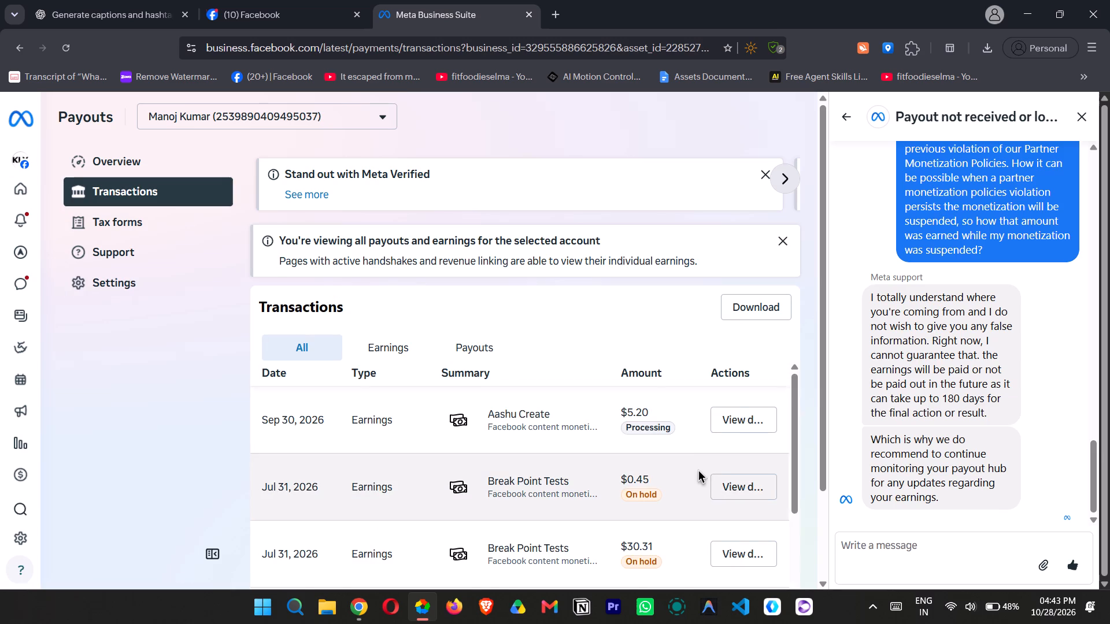
scroll(701, 462, "down", 5)
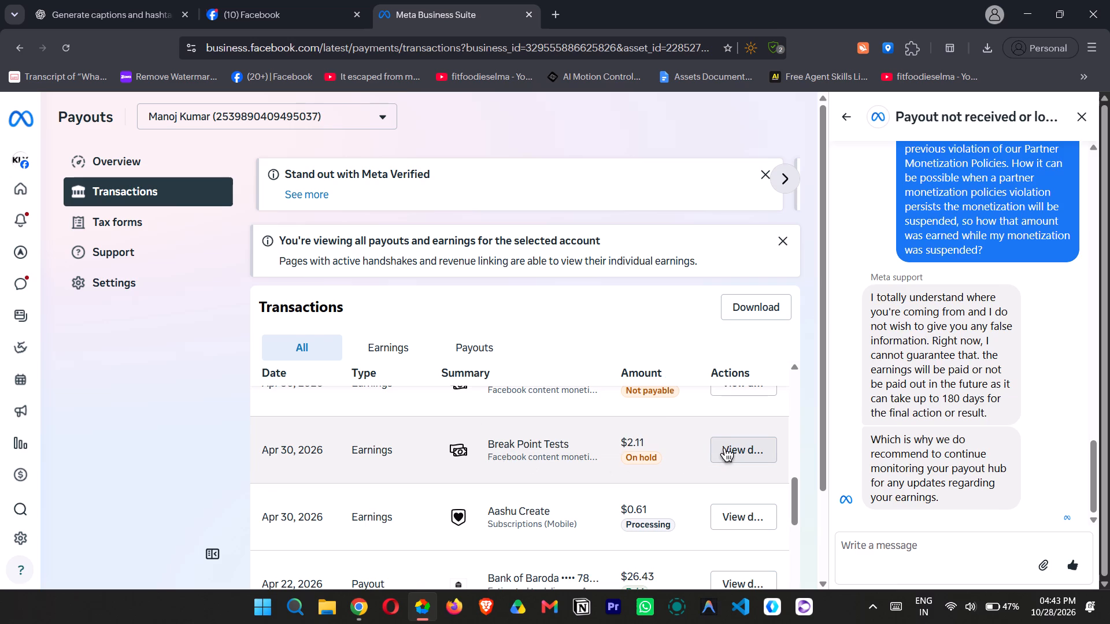
scroll(727, 454, "up", 1)
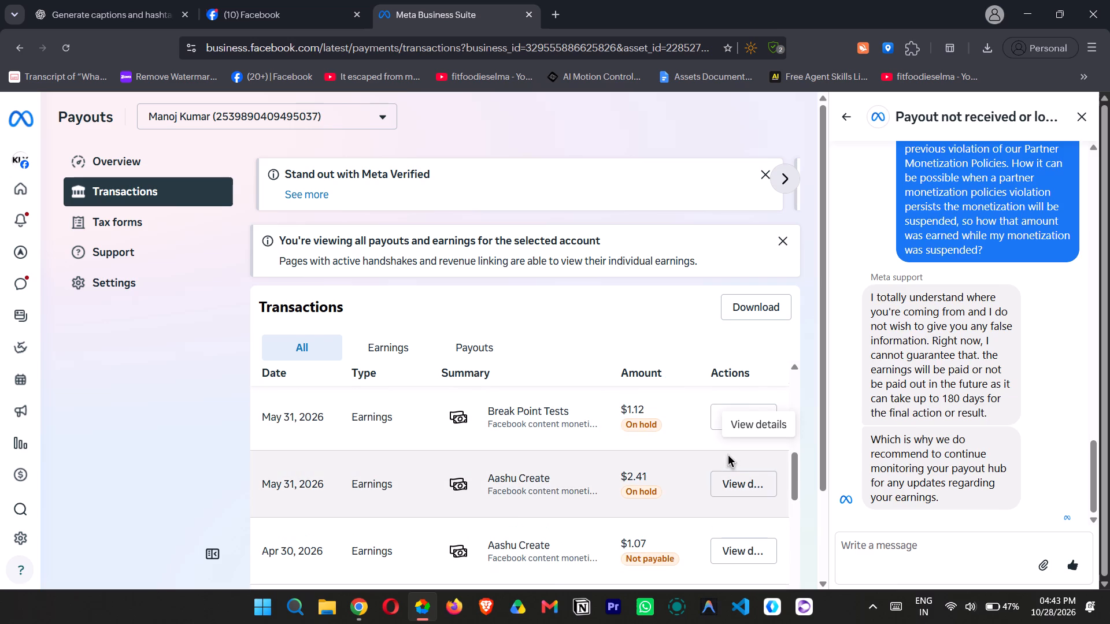
scroll(727, 454, "down", 1)
left_click(732, 454)
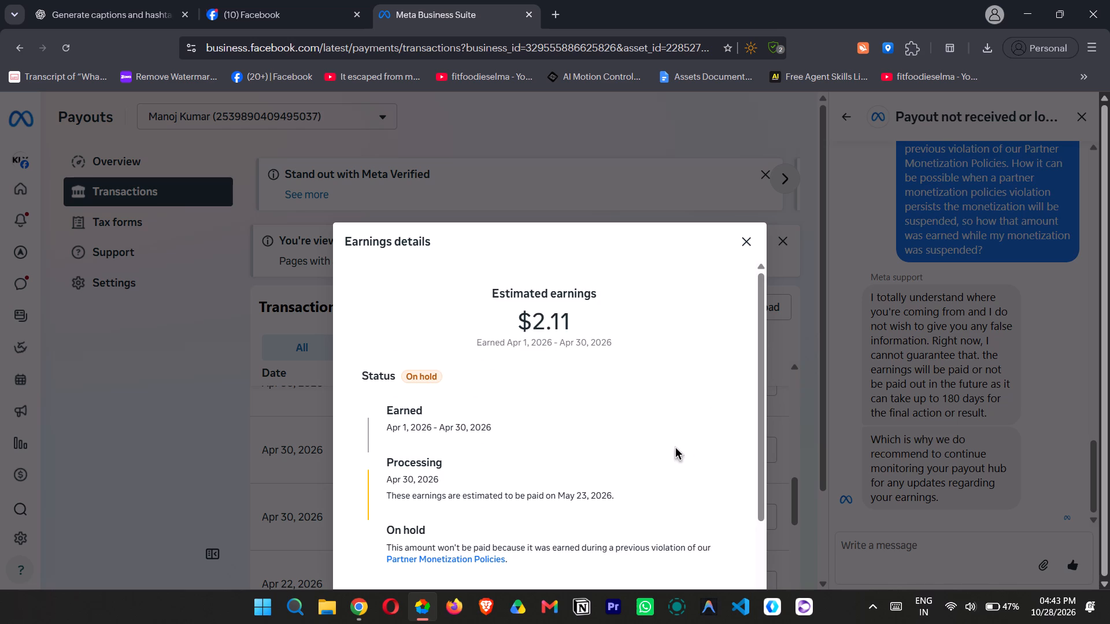
scroll(675, 446, "down", 4)
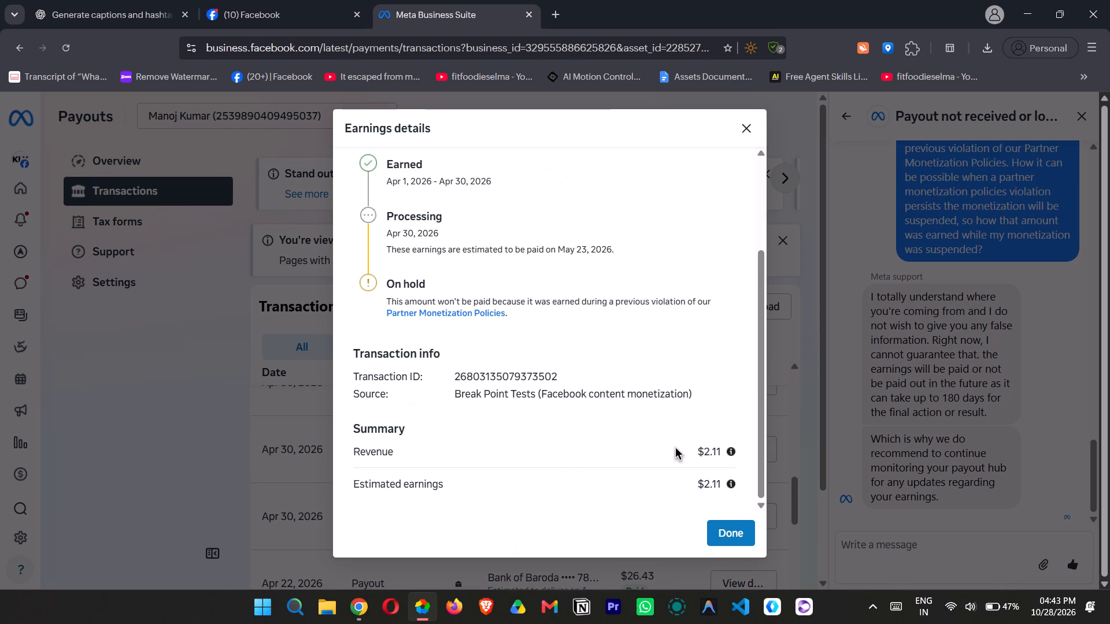
scroll(675, 446, "up", 4)
left_click(749, 122)
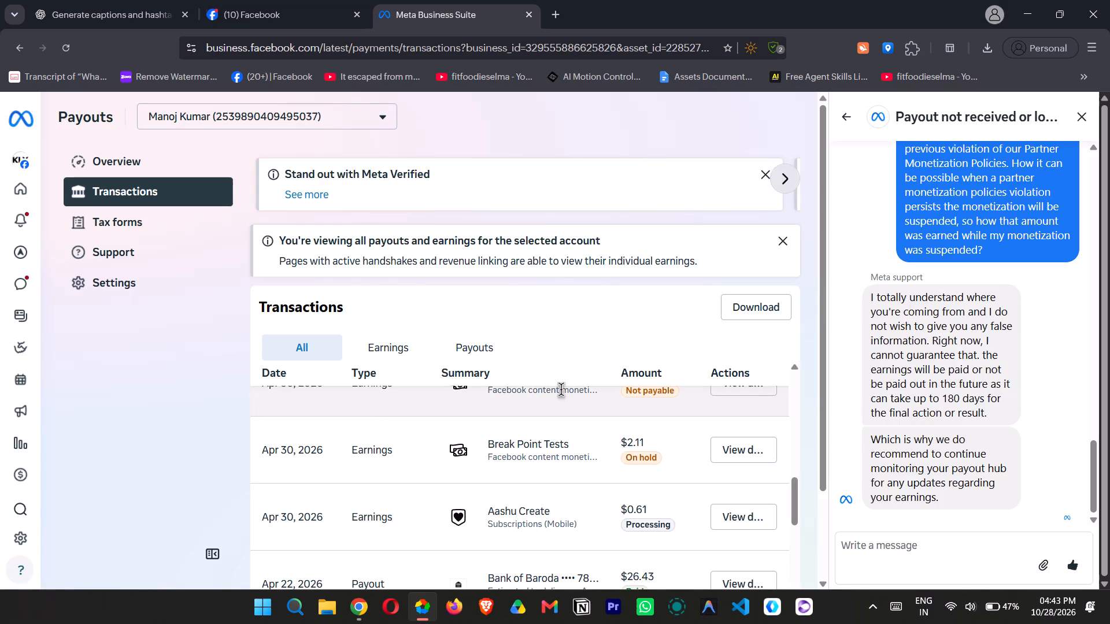
Review the payout transactions from January to June 2026, comparing which page earnings are paid, processing or on hold.
left_click(537, 345)
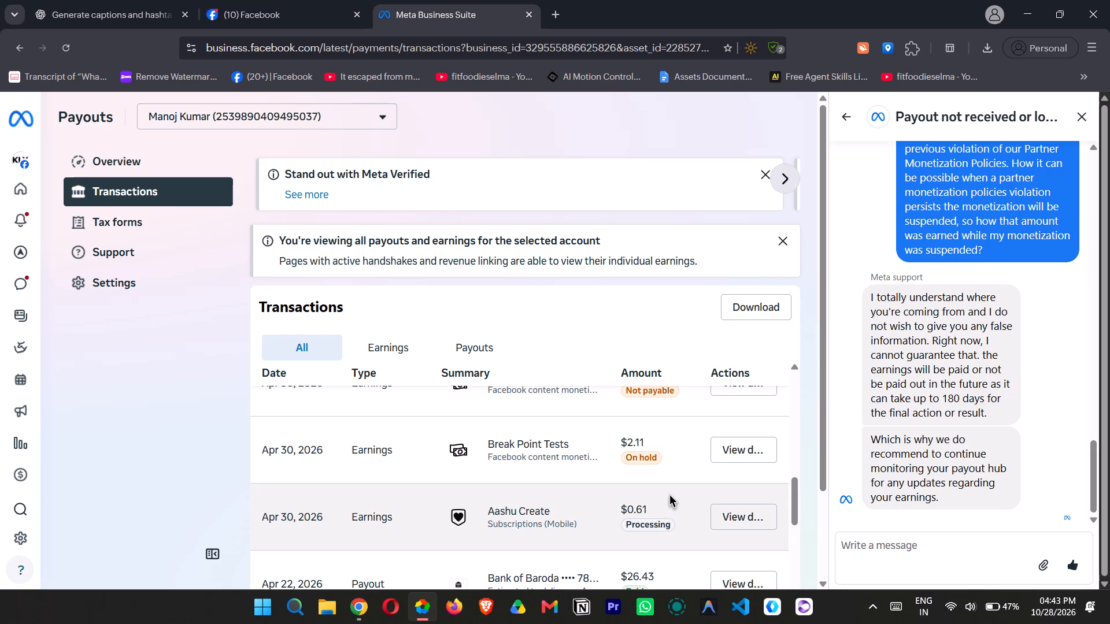
scroll(669, 493, "up", 1)
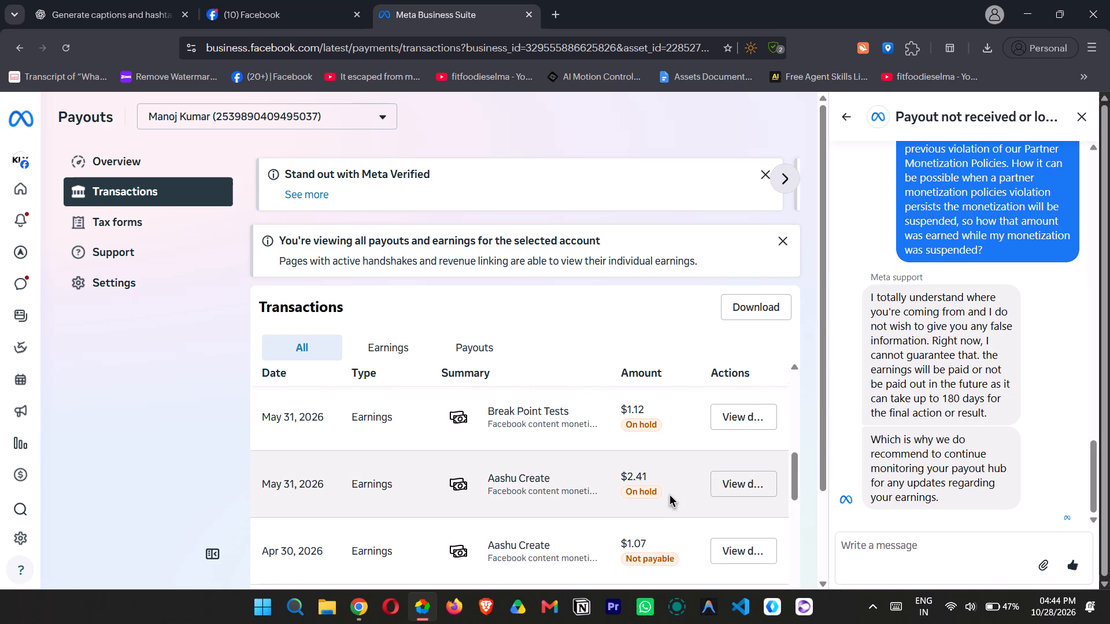
scroll(669, 493, "up", 2)
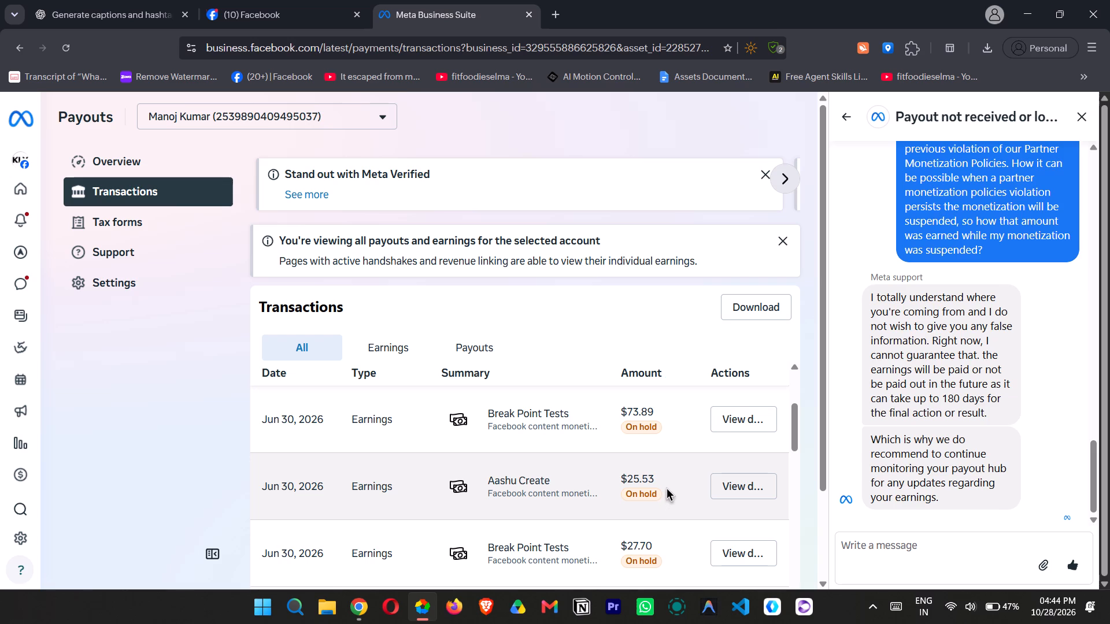
scroll(665, 487, "down", 7)
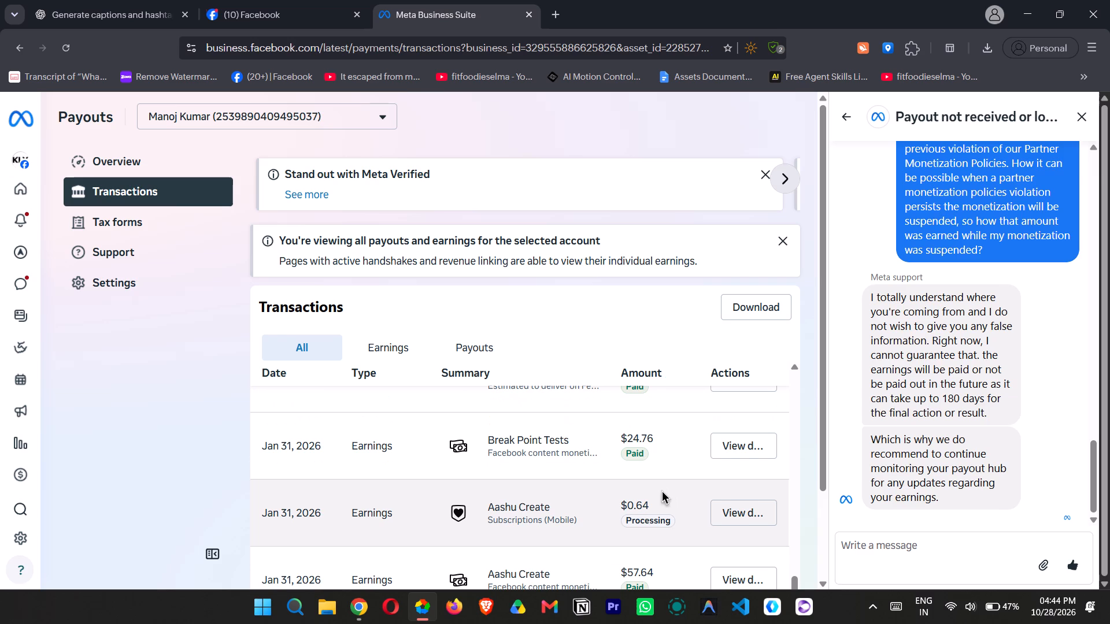
scroll(661, 490, "up", 3)
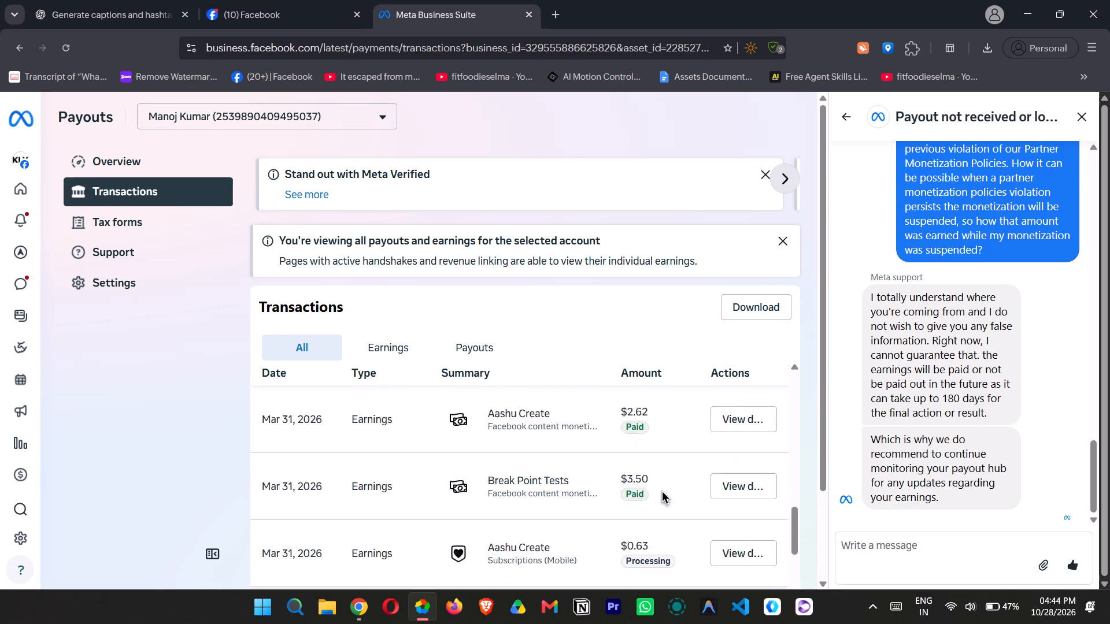
scroll(661, 490, "up", 1)
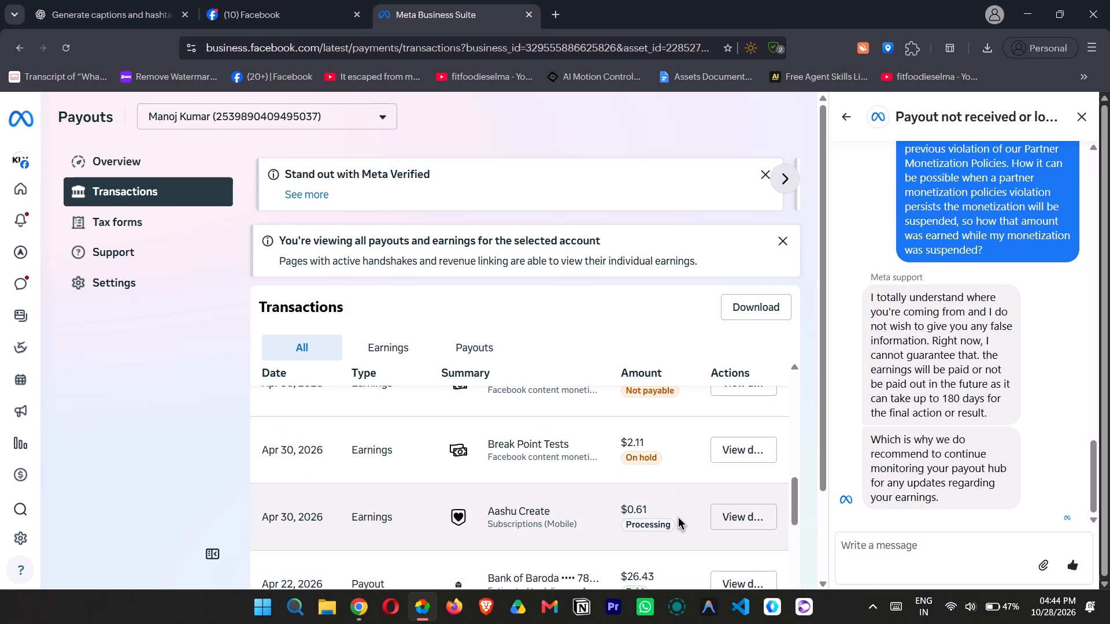
scroll(682, 486, "up", 1)
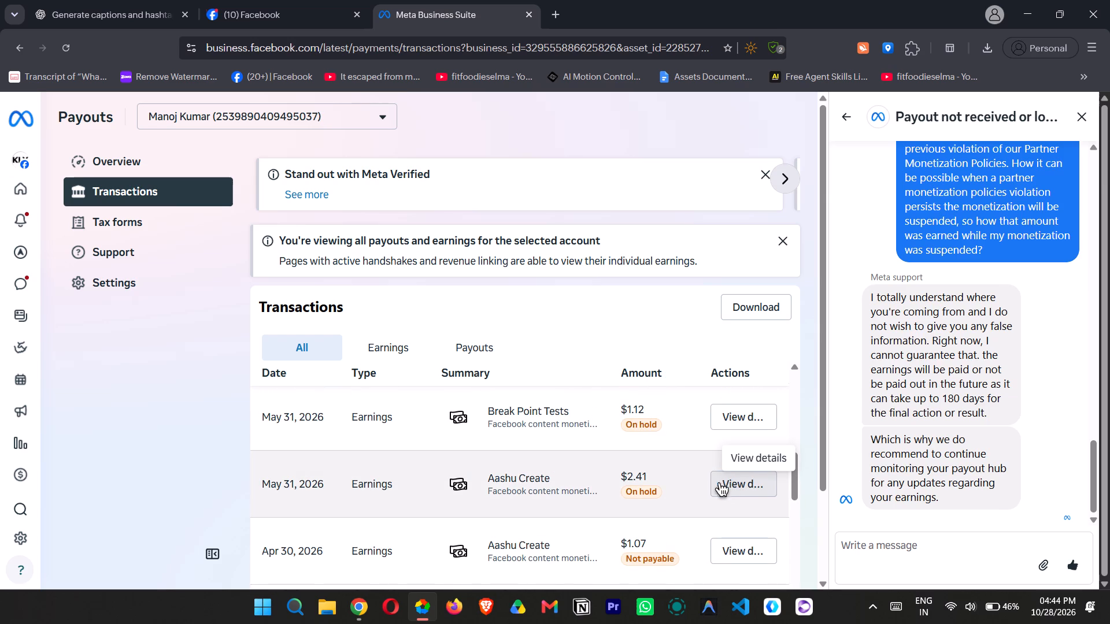
scroll(680, 530, "down", 1)
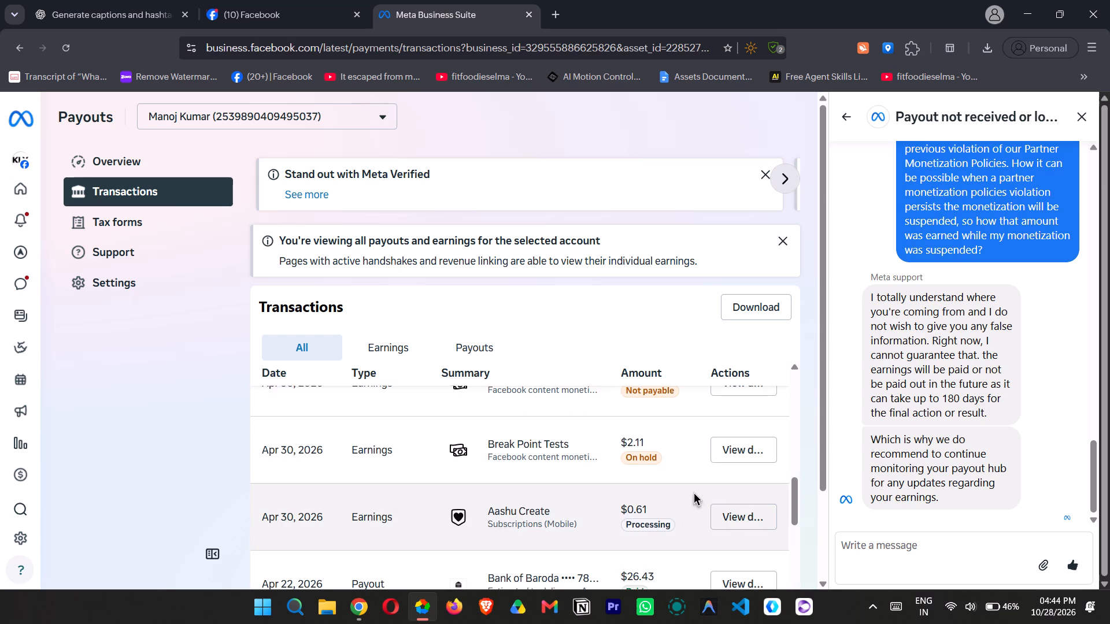
scroll(686, 491, "up", 1)
Draft a new message to Meta support reading "will it affect page level earning hold".
left_click(898, 534)
left_click(898, 545)
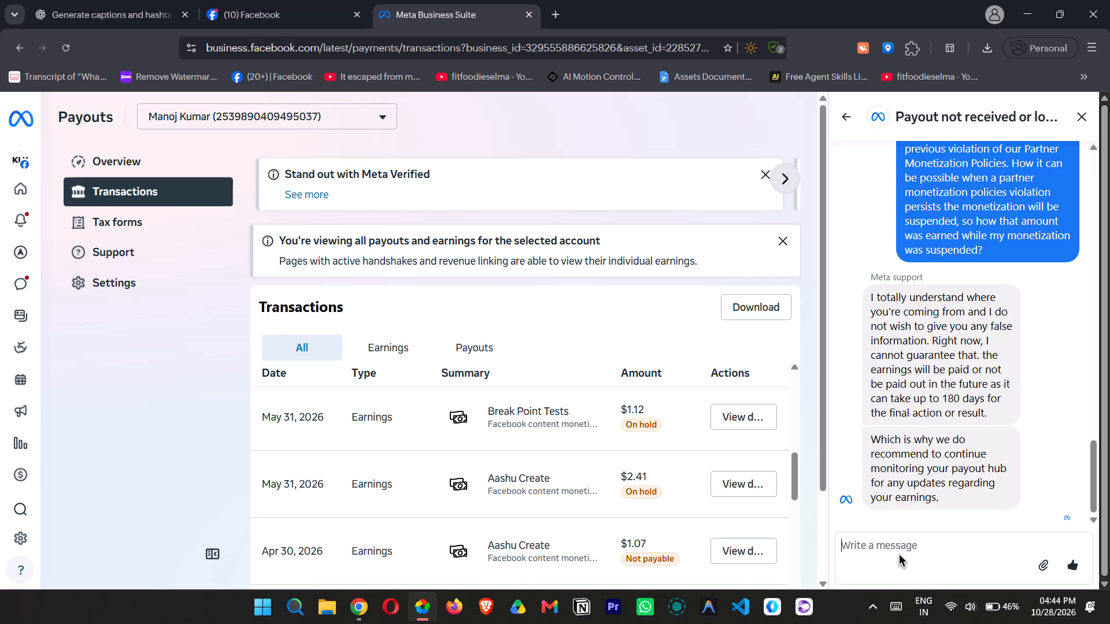
type("will it a")
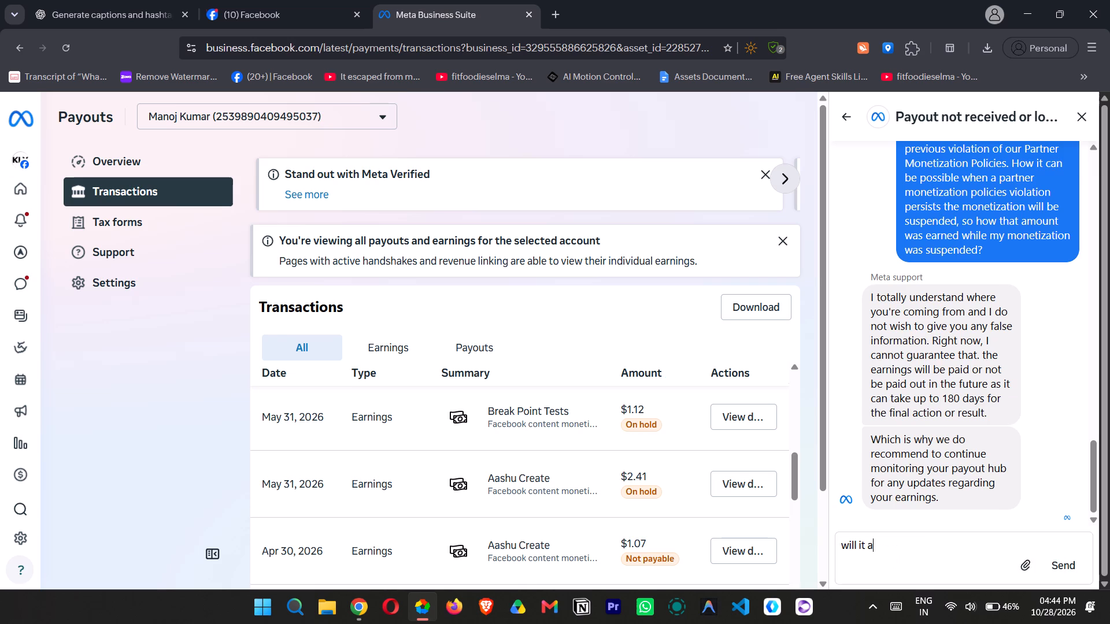
type("ffect page l")
type("evel")
key("space")
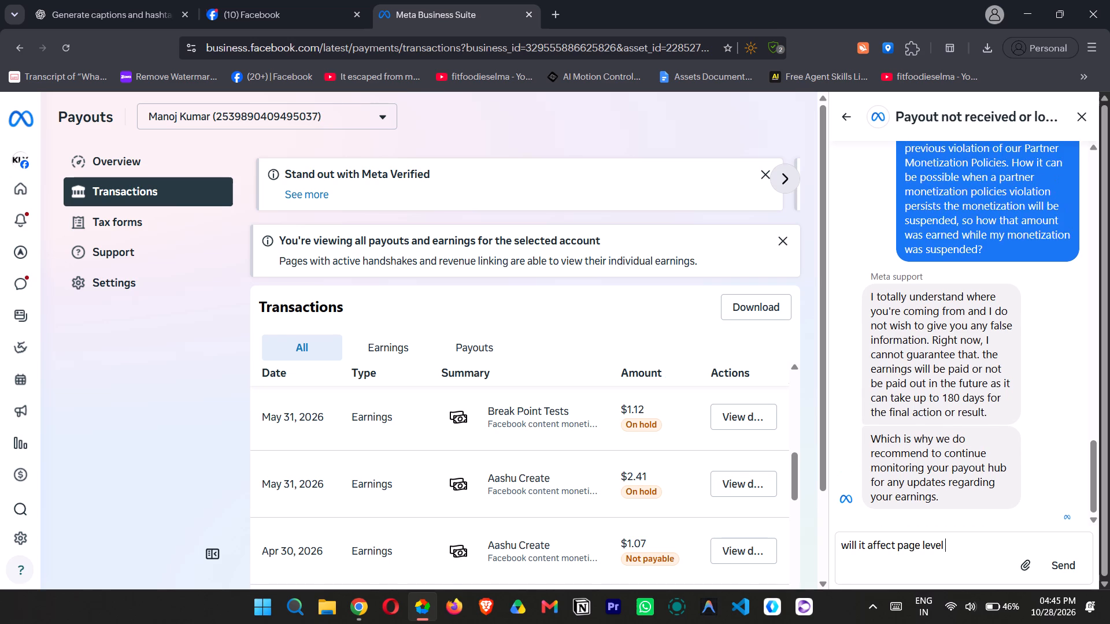
key("p")
type("aym")
key("BackSpace")
key("BackSpace")
key("BackSpace")
key("BackSpace")
type("eaning hold")
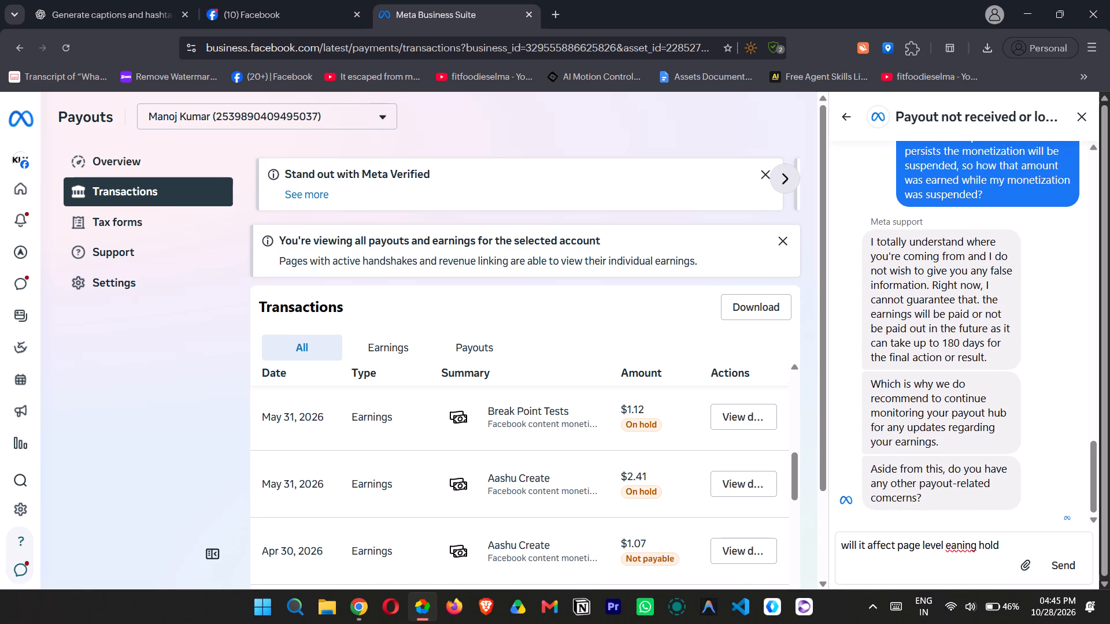
key("ctrl+Left")
key("ctrl+Left")
key("Right")
key("Right")
key("r")
key("ctrl+Right")
key("ctrl+Right")
key("ctrl+Right")
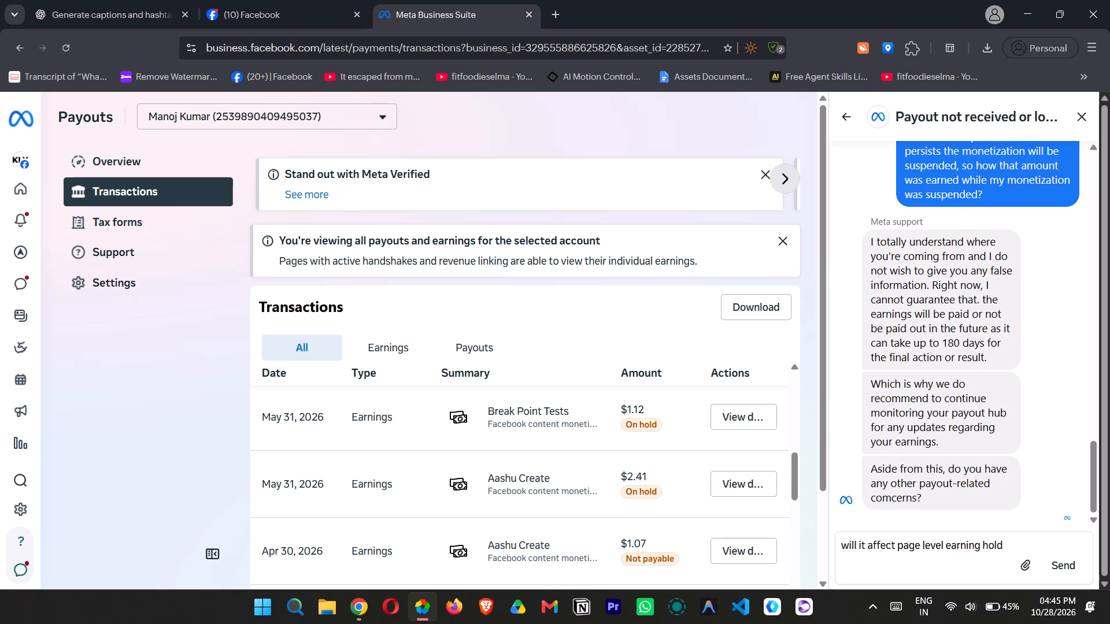
Complete the question with "or it applies on all the connected pages too?" and send it to Meta support.
key("space")
type("or it")
key("space")
type("applies")
key("space")
type("on")
key("space")
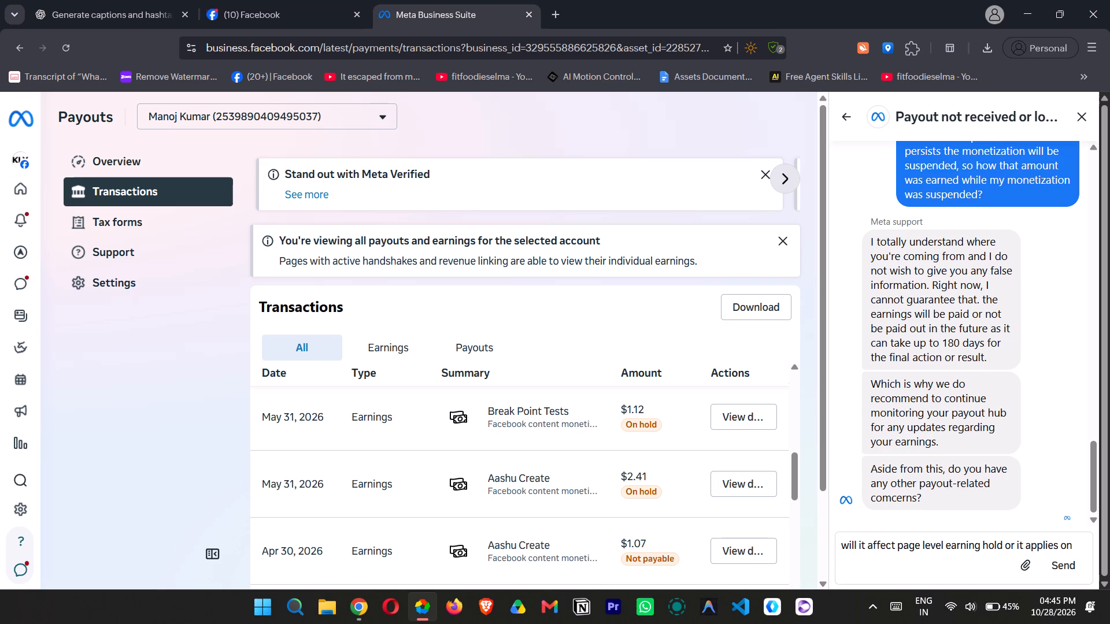
type("all the connvec")
key("BackSpace")
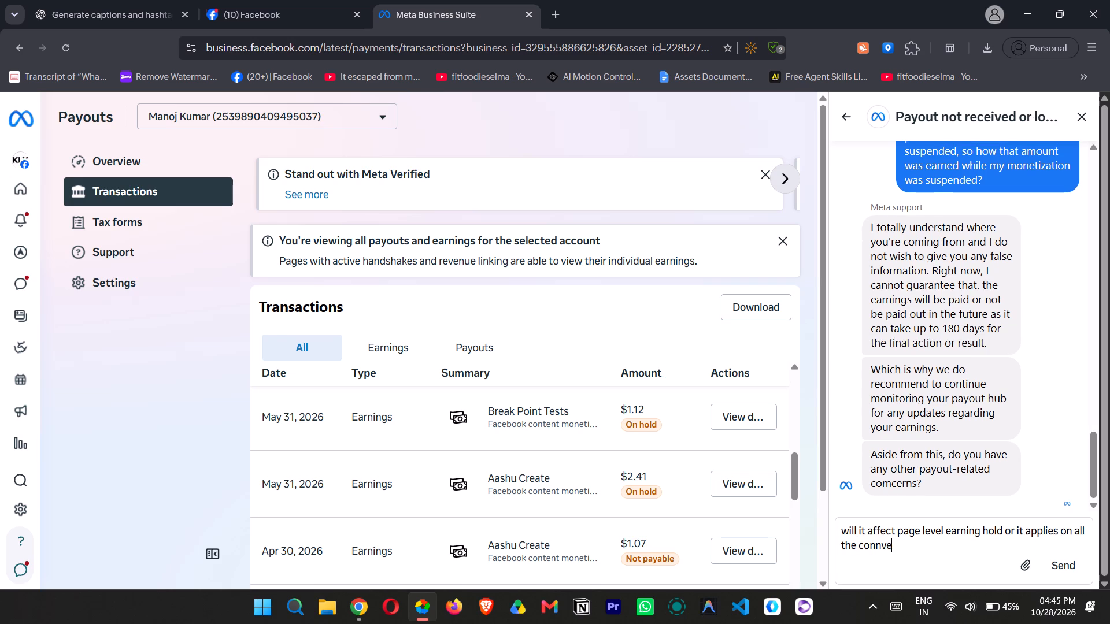
key("BackSpace")
key("BackSpace")
type("ected pages too")
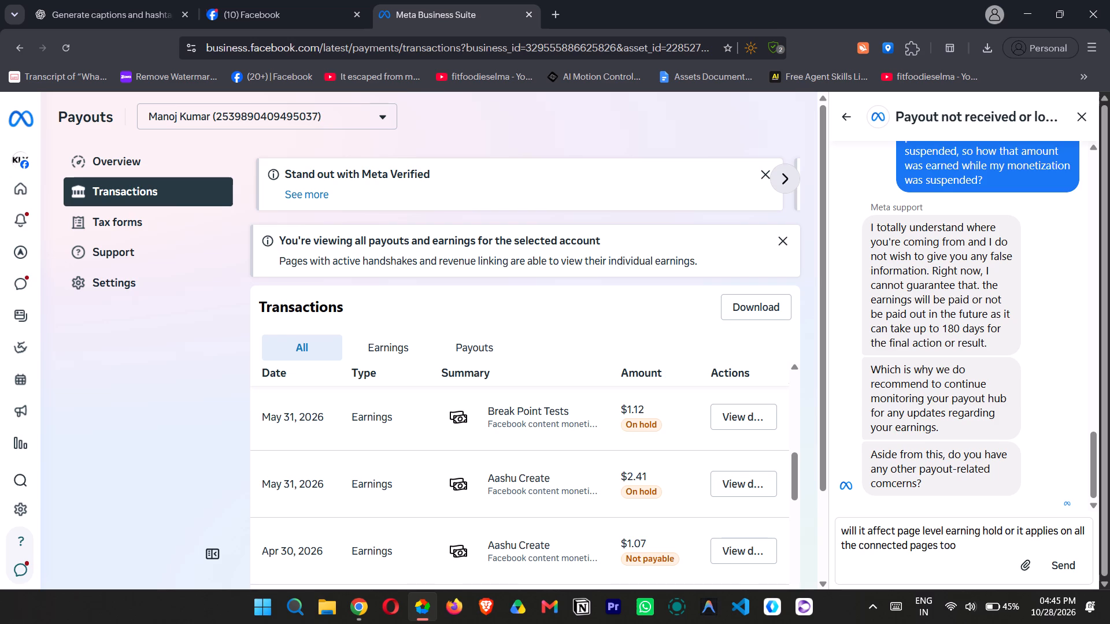
key("shift+question")
key("Return")
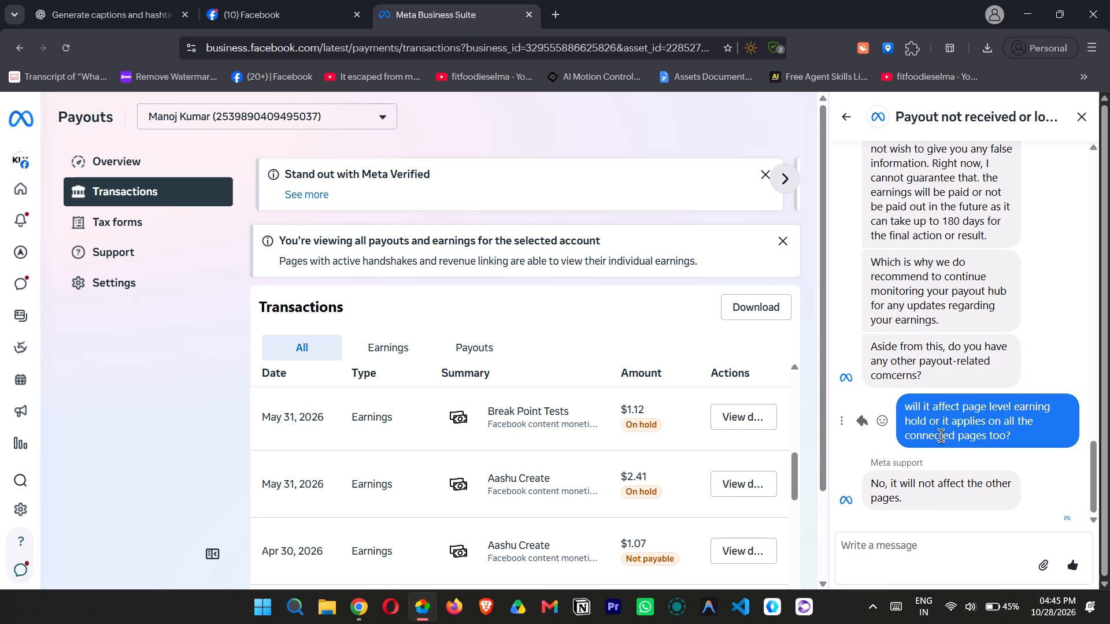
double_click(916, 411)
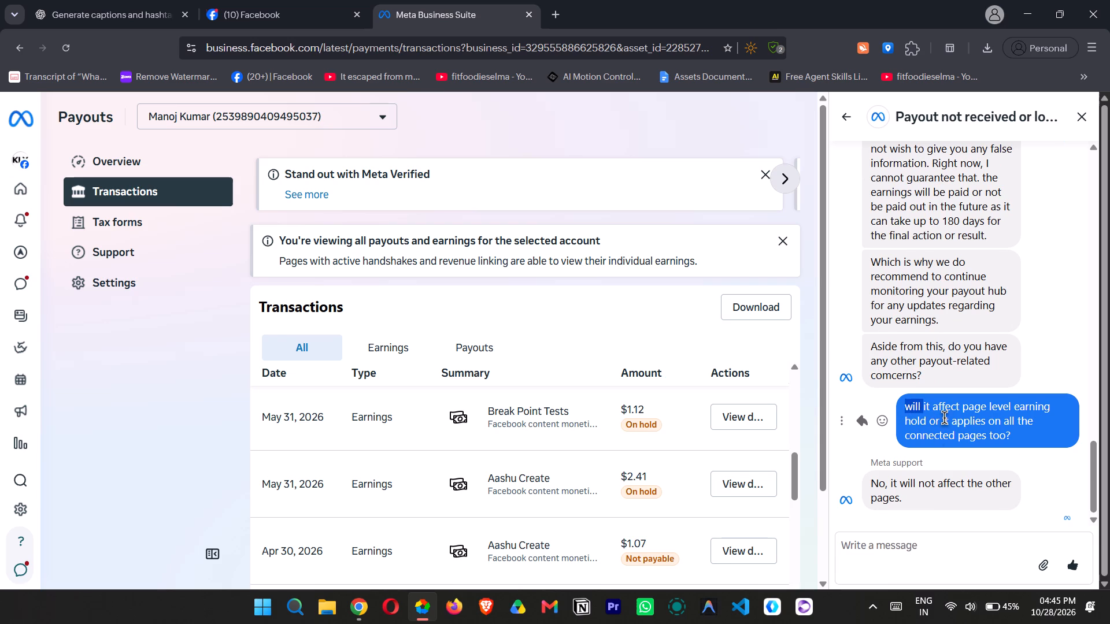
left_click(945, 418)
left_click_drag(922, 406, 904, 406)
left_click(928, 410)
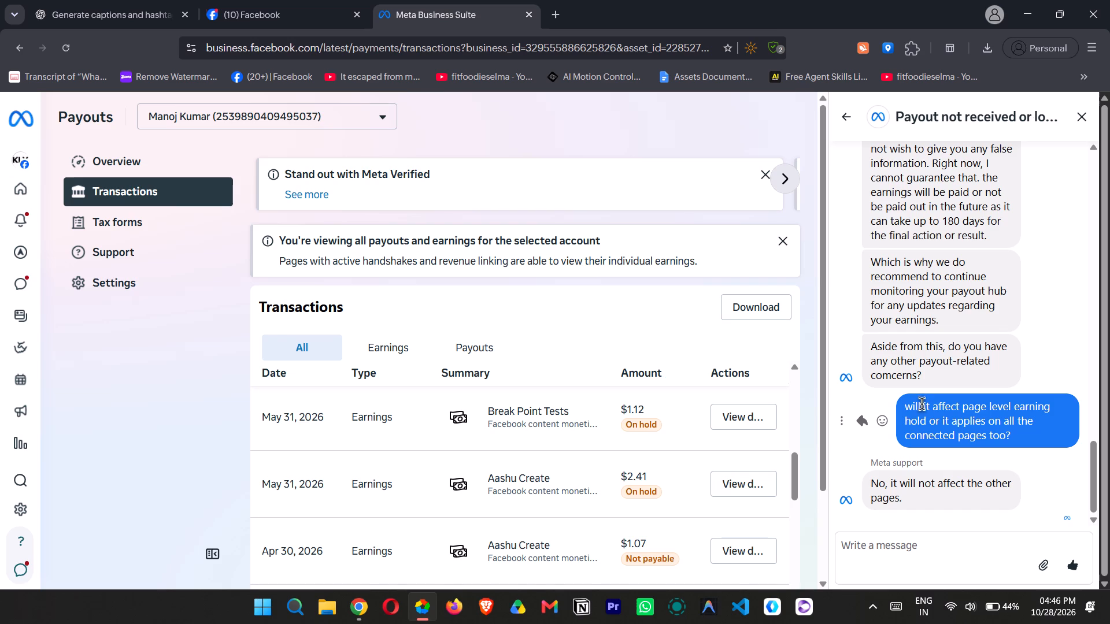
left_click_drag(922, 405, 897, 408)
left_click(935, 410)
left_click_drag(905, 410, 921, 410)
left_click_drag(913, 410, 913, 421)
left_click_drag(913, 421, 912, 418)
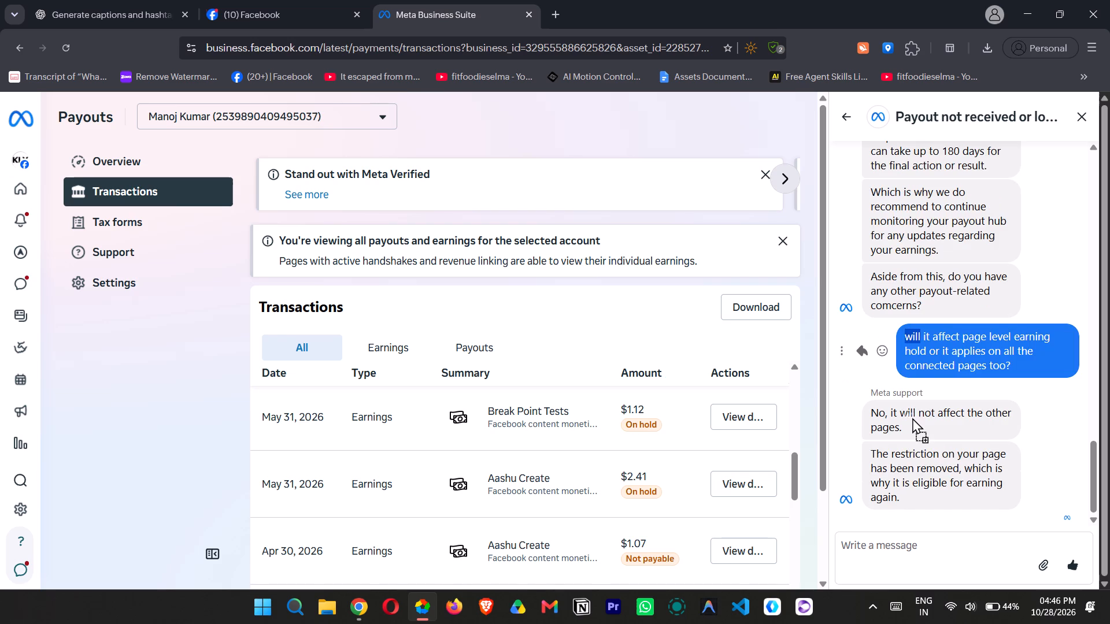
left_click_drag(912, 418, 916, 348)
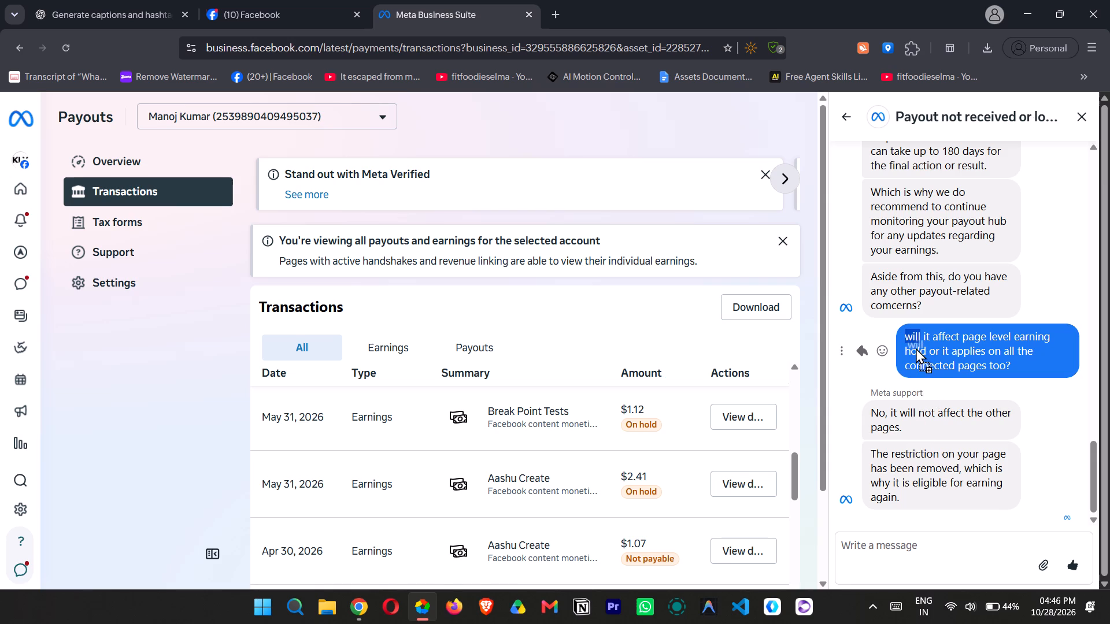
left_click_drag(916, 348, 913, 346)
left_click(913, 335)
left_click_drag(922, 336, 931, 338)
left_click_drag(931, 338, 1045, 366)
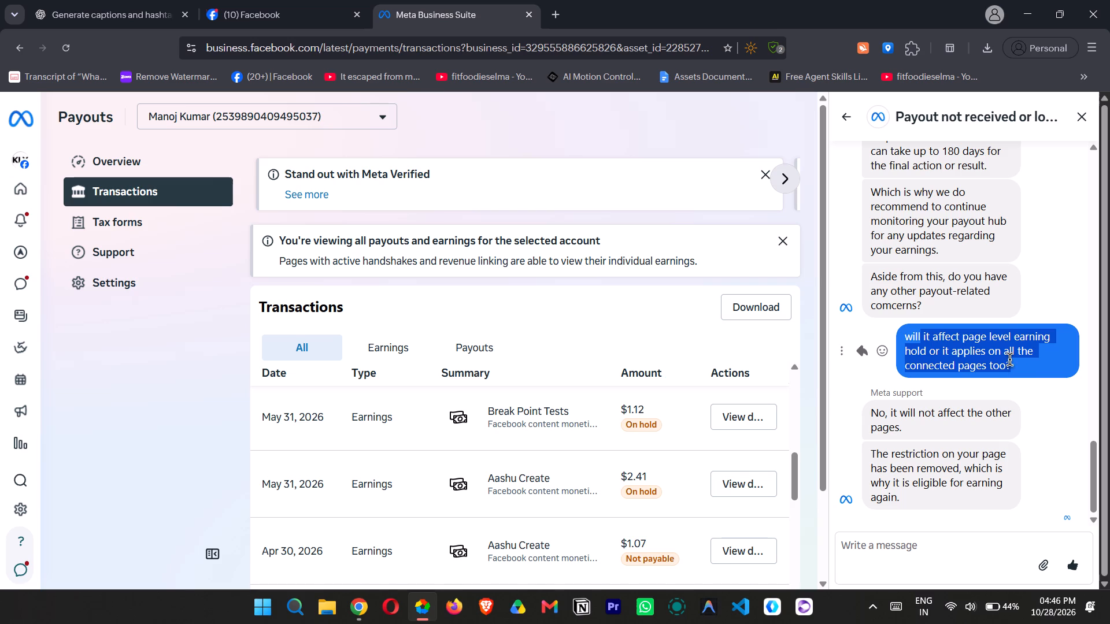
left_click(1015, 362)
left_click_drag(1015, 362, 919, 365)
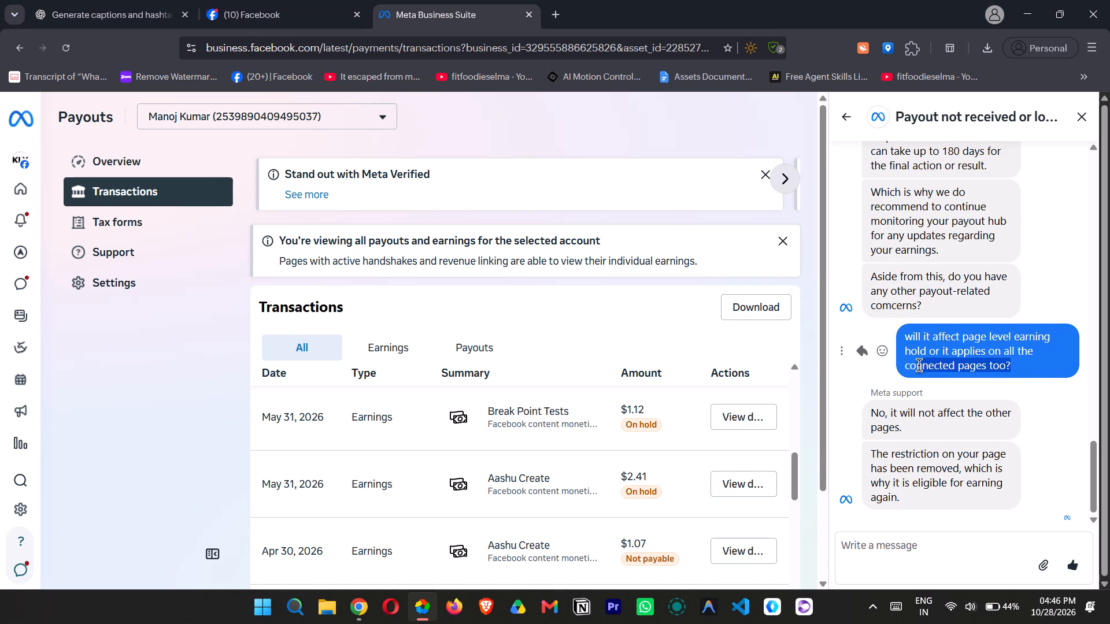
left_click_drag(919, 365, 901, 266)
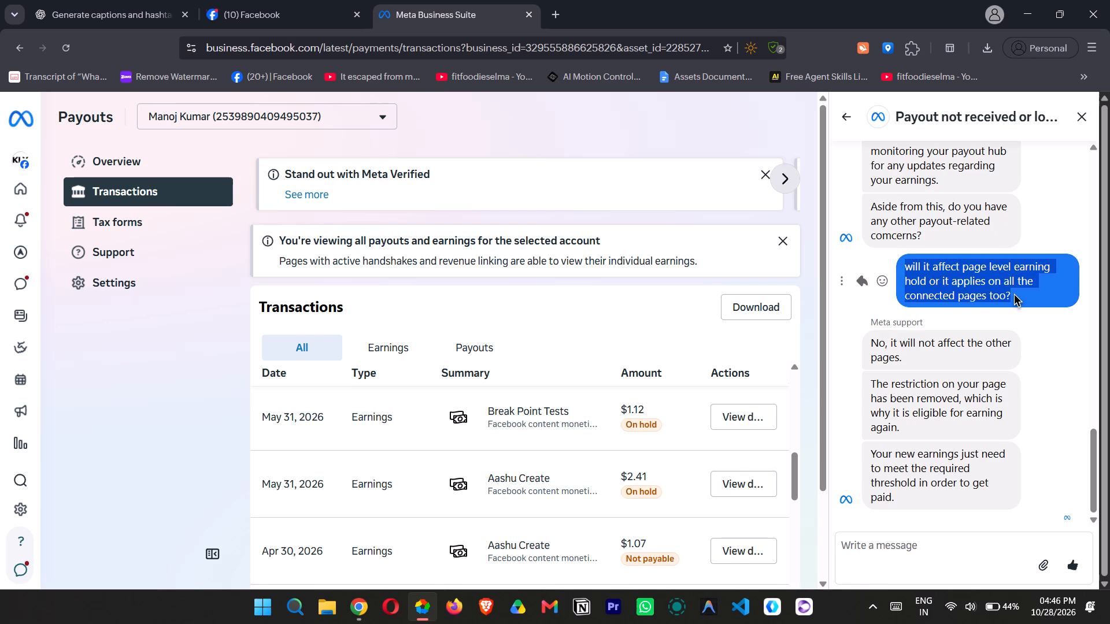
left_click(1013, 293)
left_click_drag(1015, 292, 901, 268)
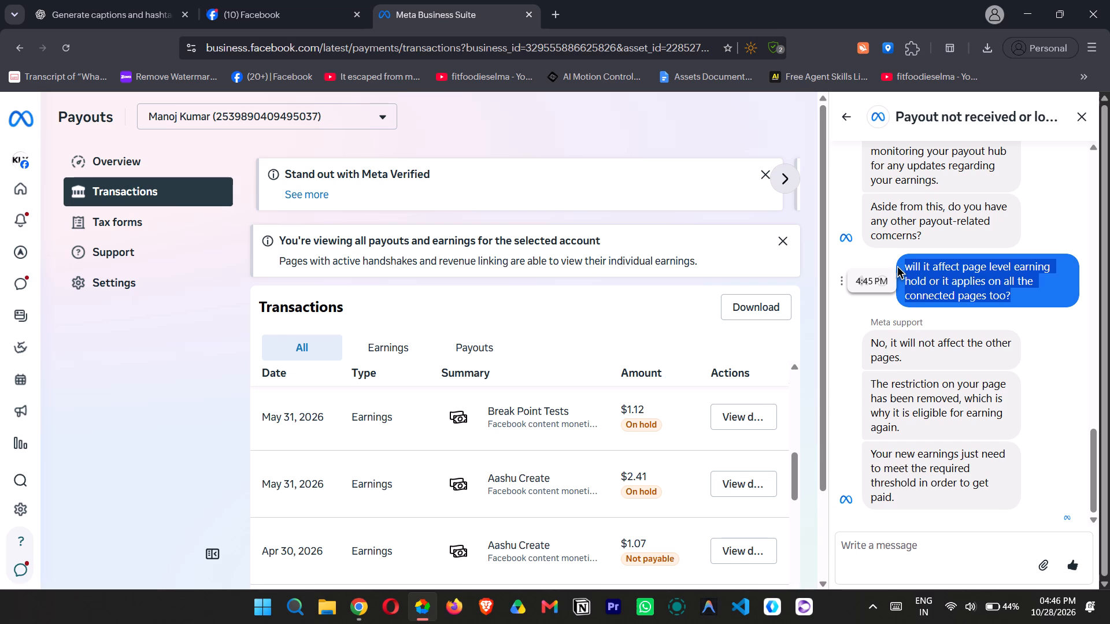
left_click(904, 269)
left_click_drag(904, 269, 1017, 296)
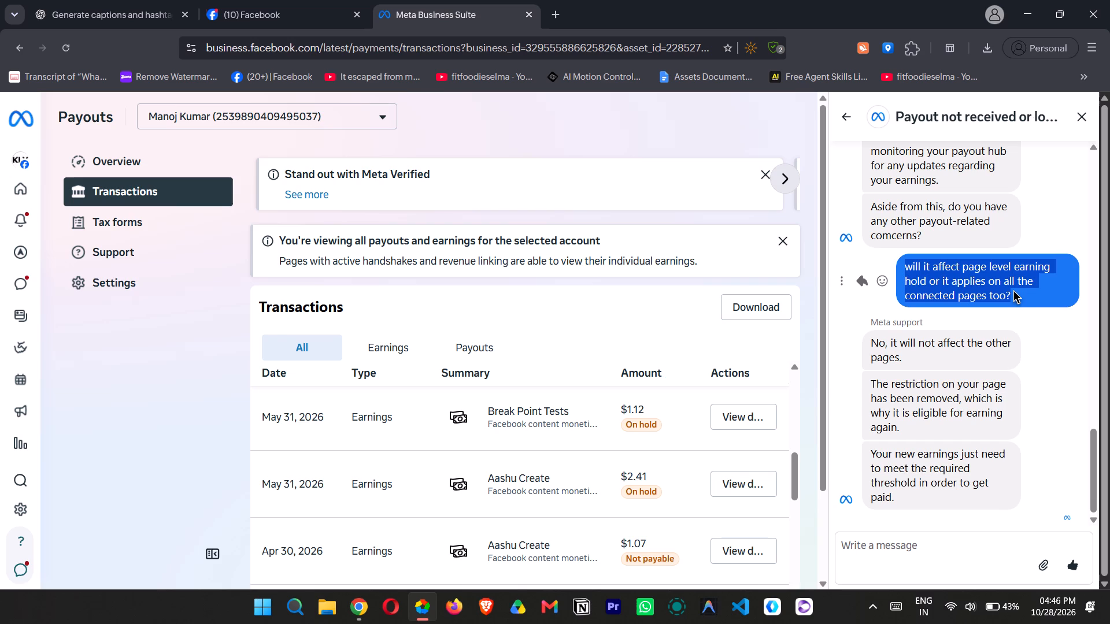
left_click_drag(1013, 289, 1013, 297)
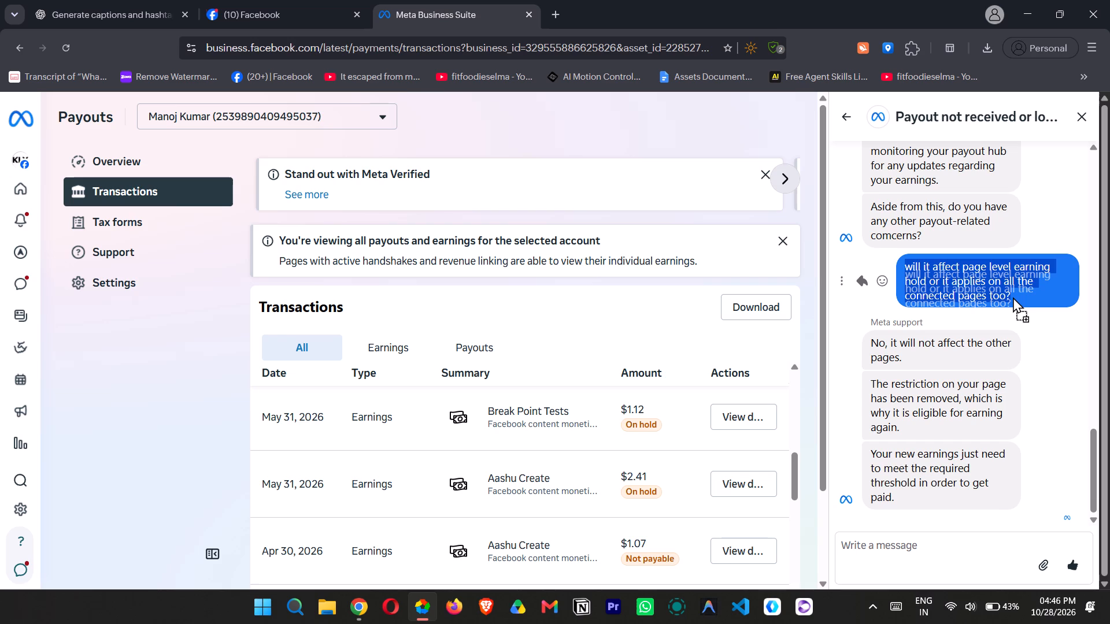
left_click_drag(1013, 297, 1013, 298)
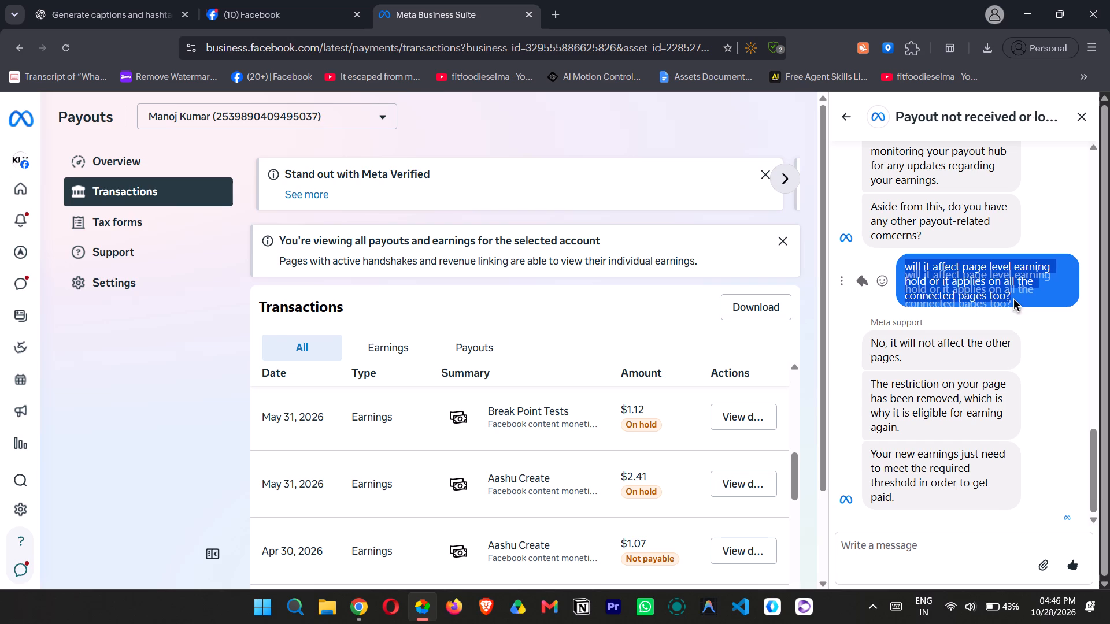
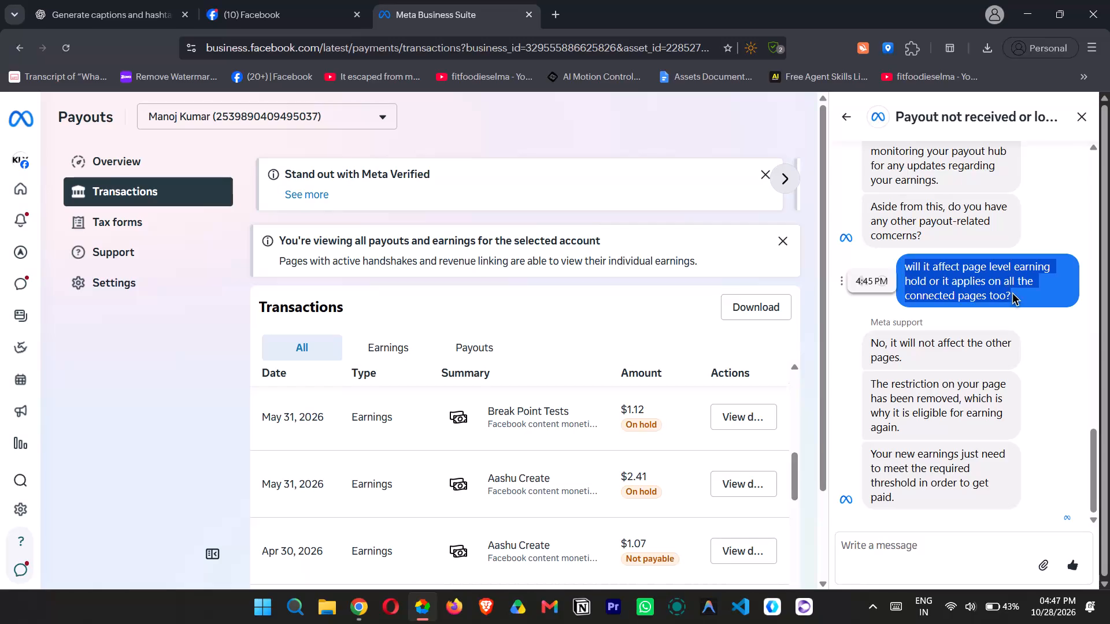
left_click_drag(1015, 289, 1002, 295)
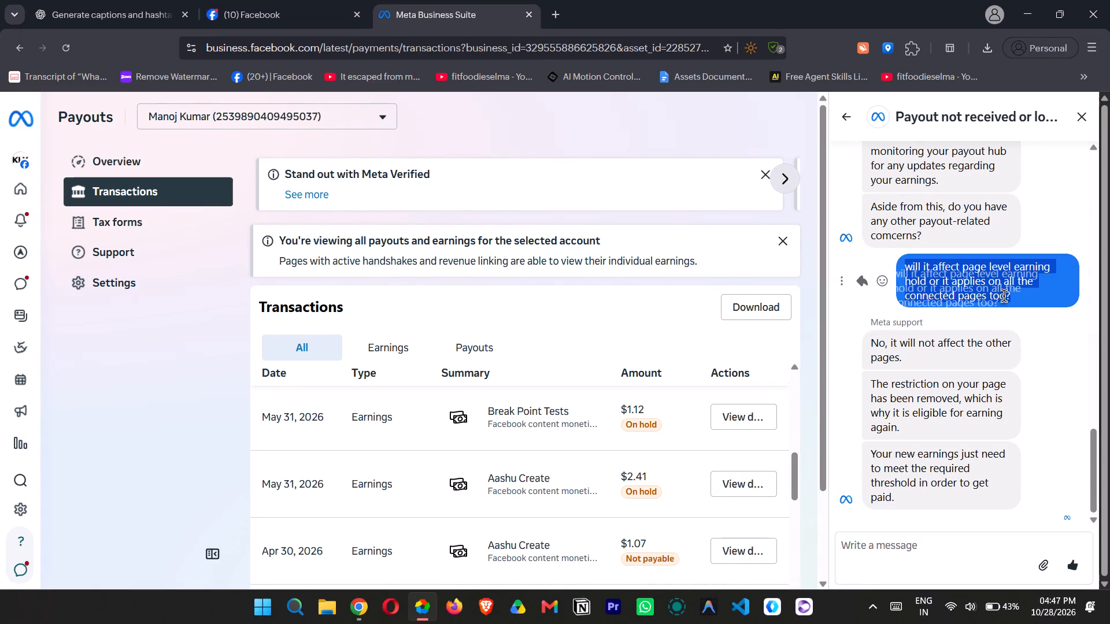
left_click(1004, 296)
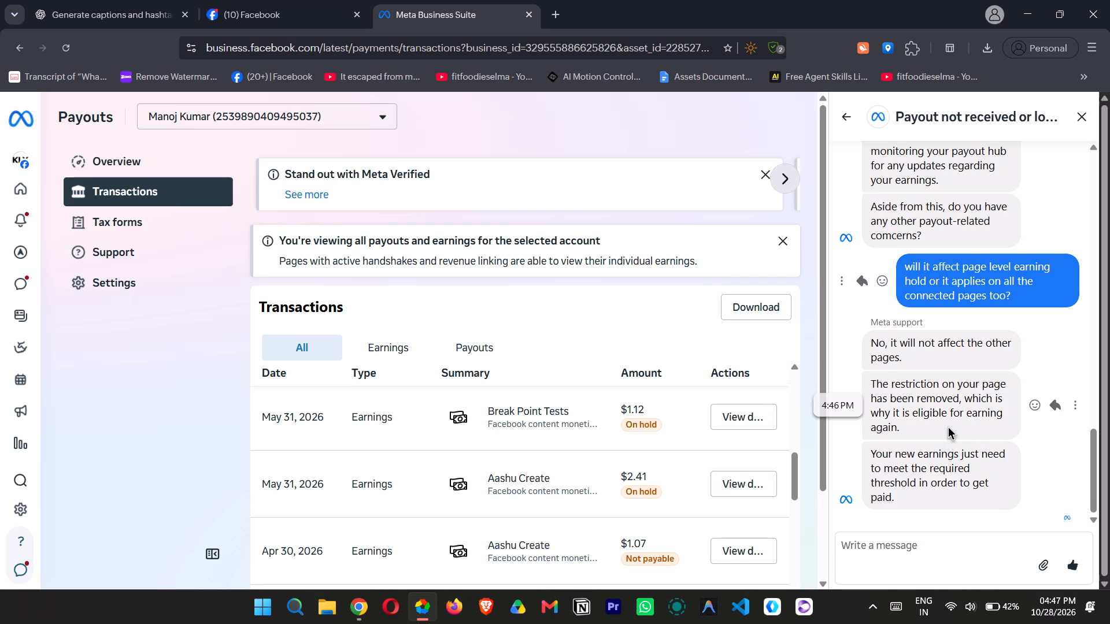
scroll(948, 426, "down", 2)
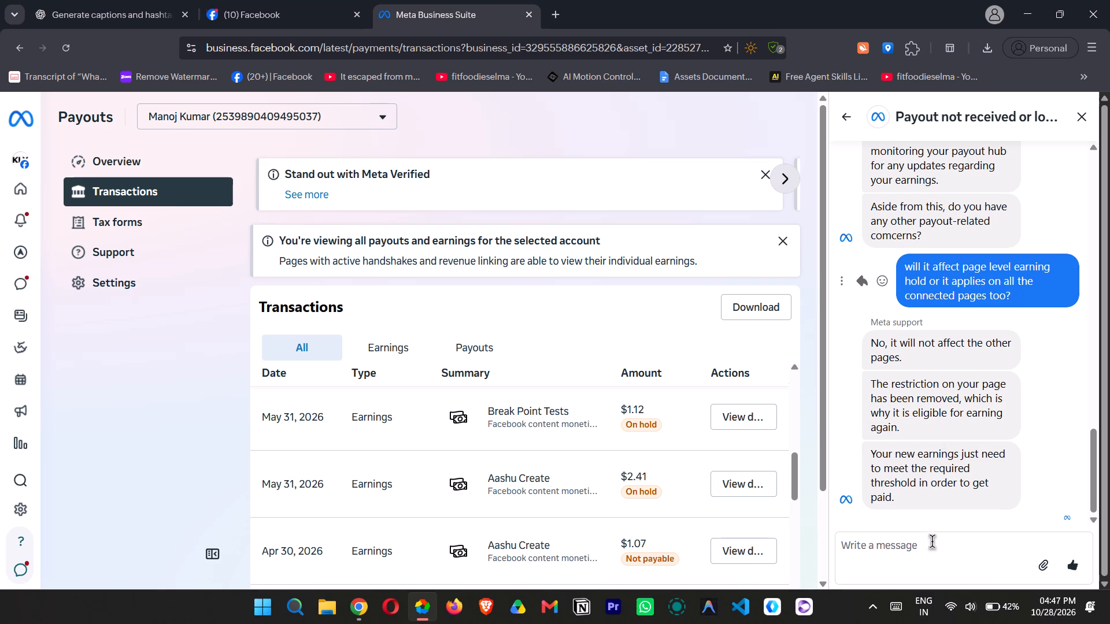
Send Meta support the message "but the same issue i am facing on my other page too.".
left_click(930, 545)
type("but")
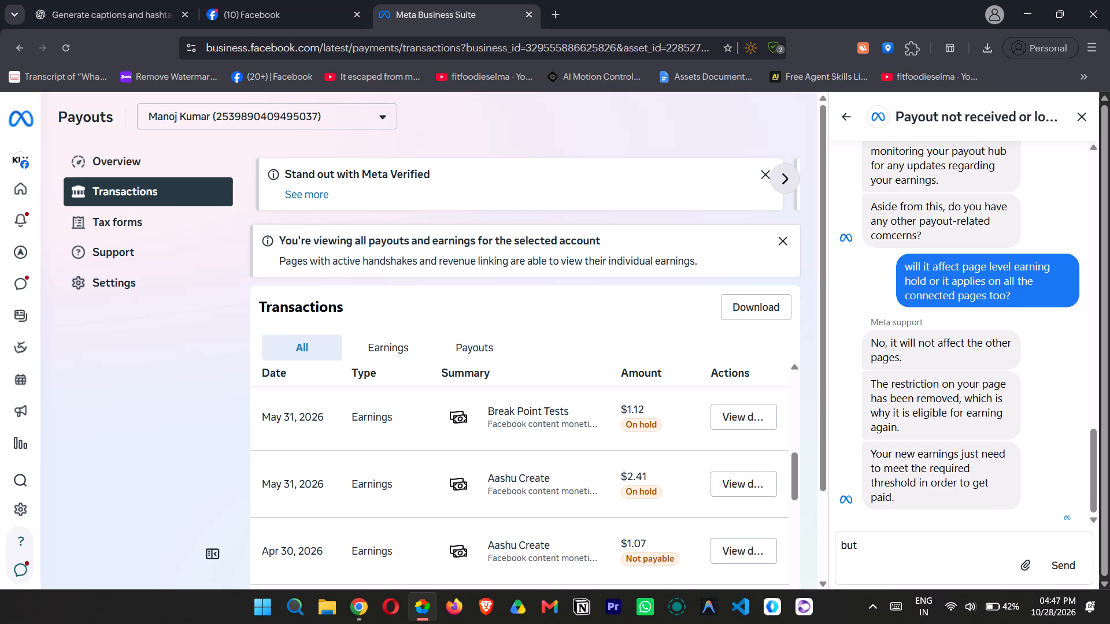
key("space")
type("the same issue i am facn")
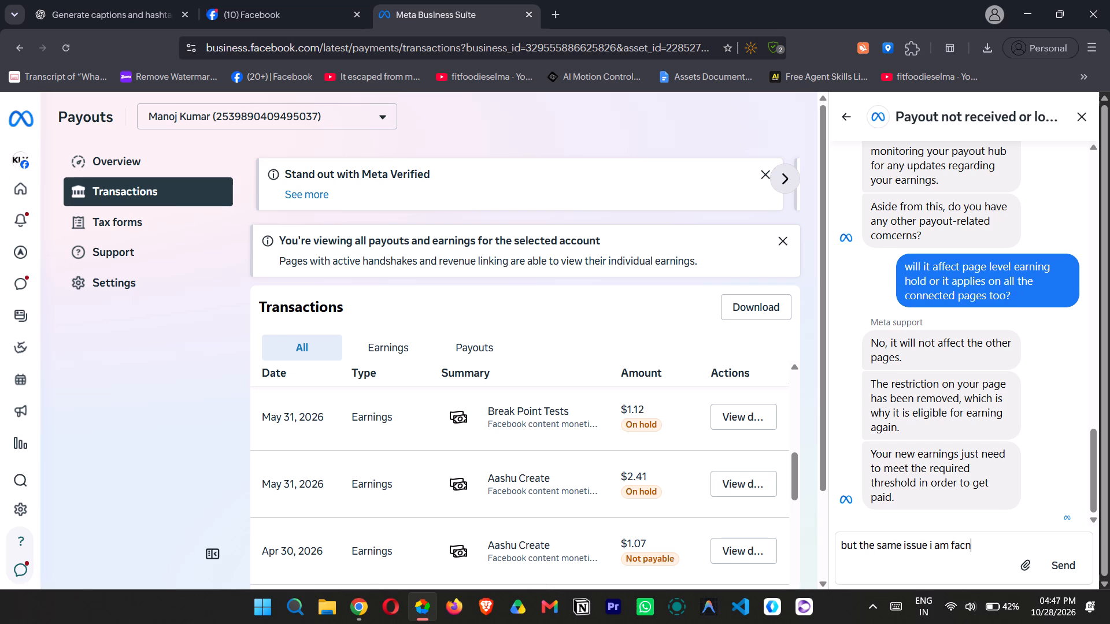
key("BackSpace")
type("ing on my othe")
key("space")
key("BackSpace")
key("e")
key("BackSpace")
key("r")
key("BackSpace")
key("space")
key("BackSpace")
type("r page too")
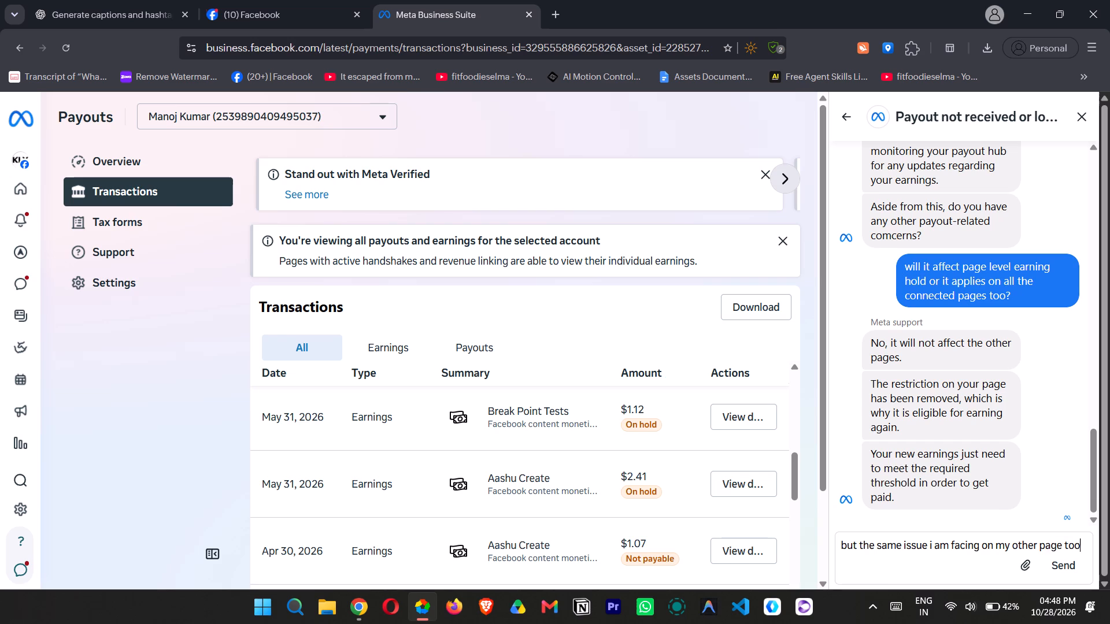
key("period")
key("Return")
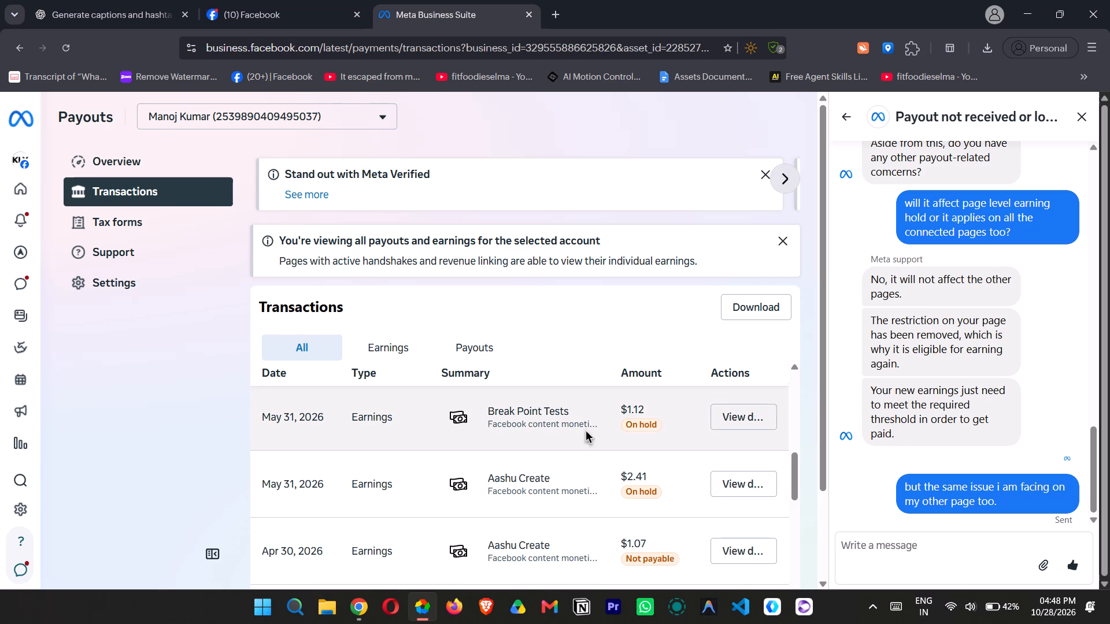
Open the payouts overview and view the details of all upcoming payouts on the way.
left_click(183, 162)
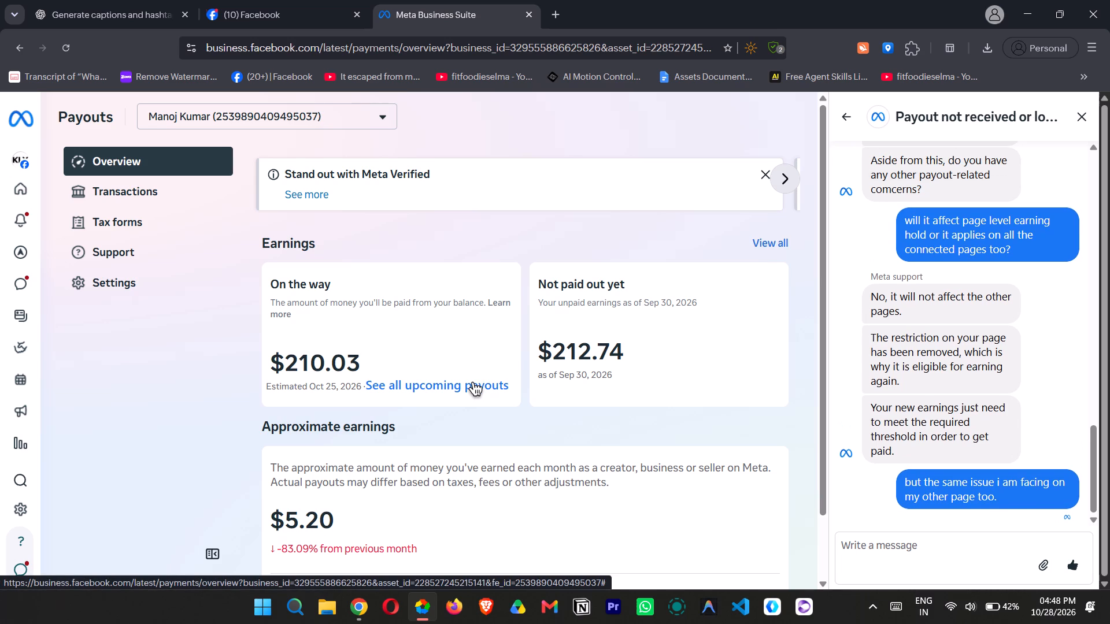
scroll(468, 381, "down", 2)
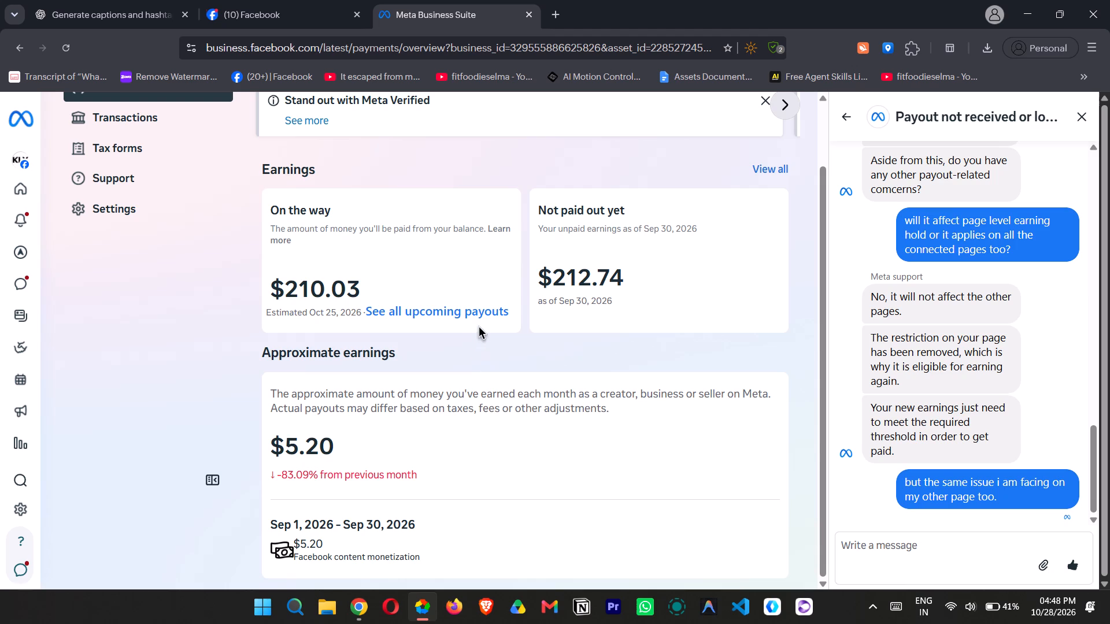
left_click(476, 311)
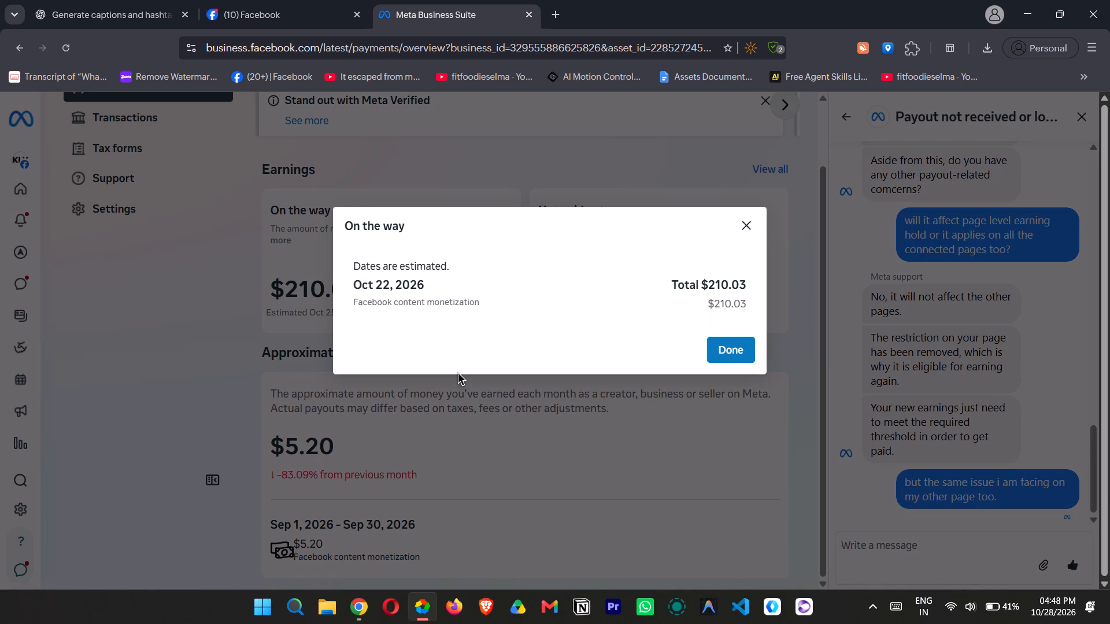
left_click(743, 229)
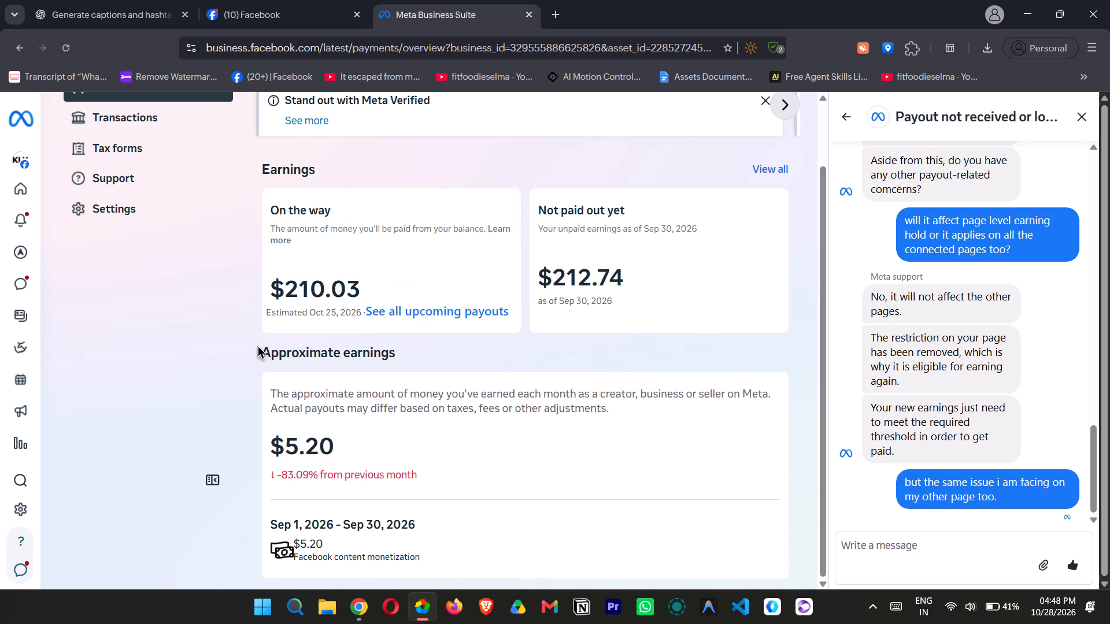
Examine the earnings overview, checking the approximate earnings and the estimated payment date of the payout on the way.
left_click_drag(253, 345, 439, 347)
left_click(397, 351)
scroll(410, 343, "up", 1)
scroll(410, 343, "down", 2)
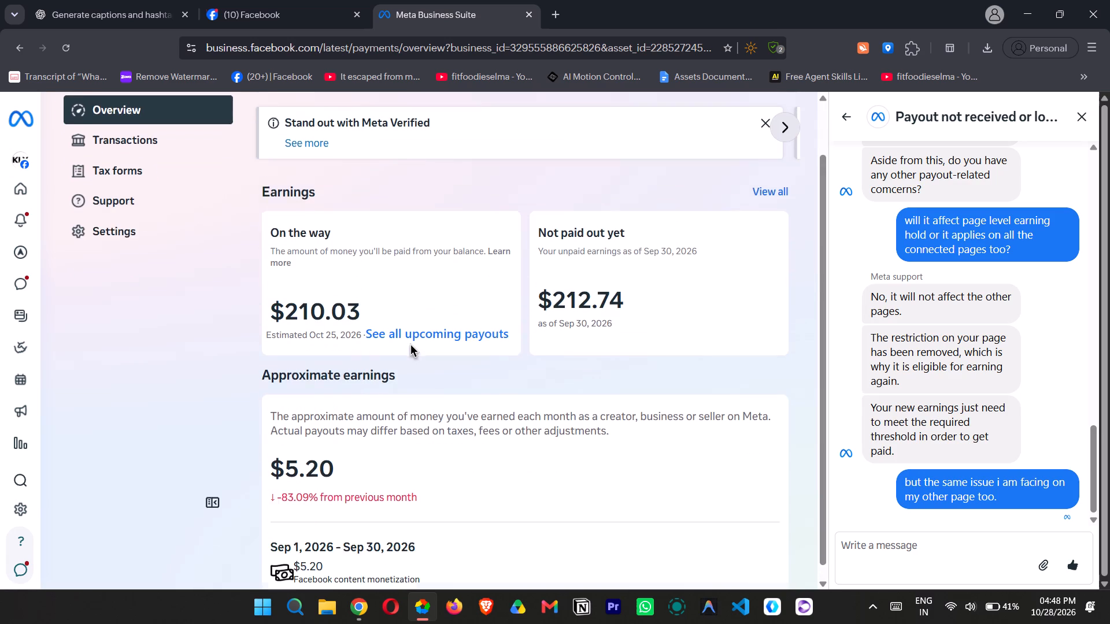
scroll(410, 343, "up", 2)
scroll(410, 343, "down", 1)
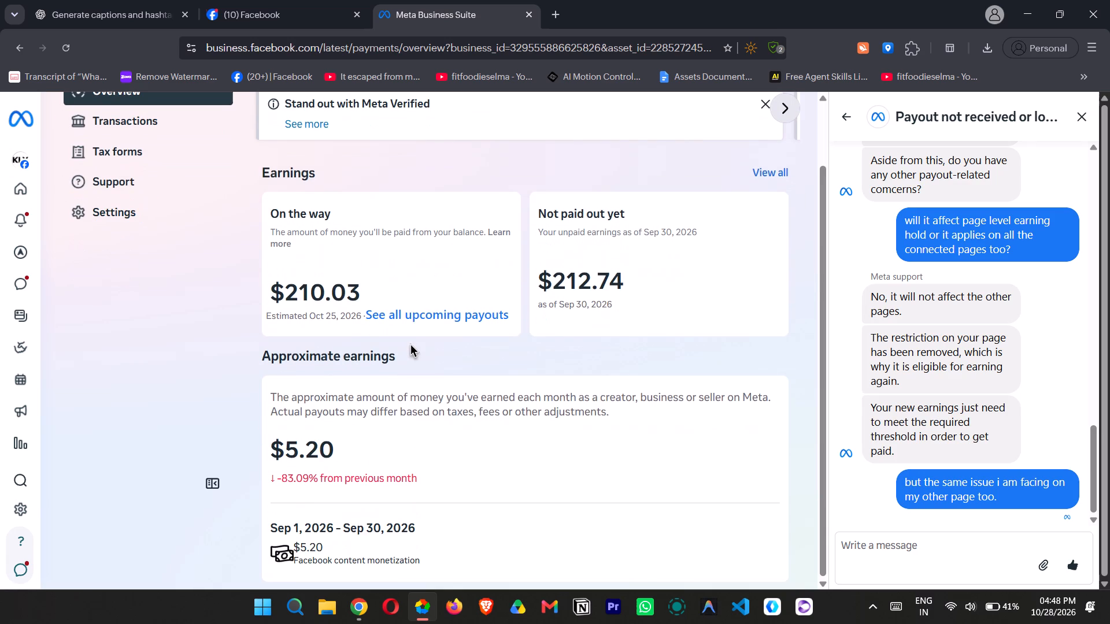
scroll(410, 343, "up", 1)
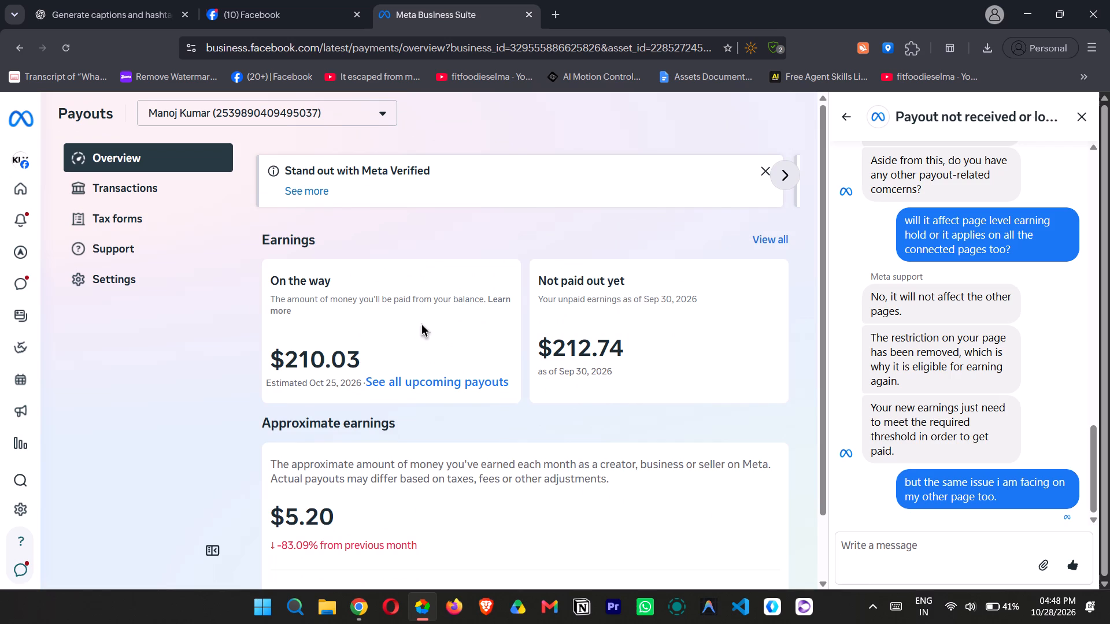
scroll(771, 318, "down", 3)
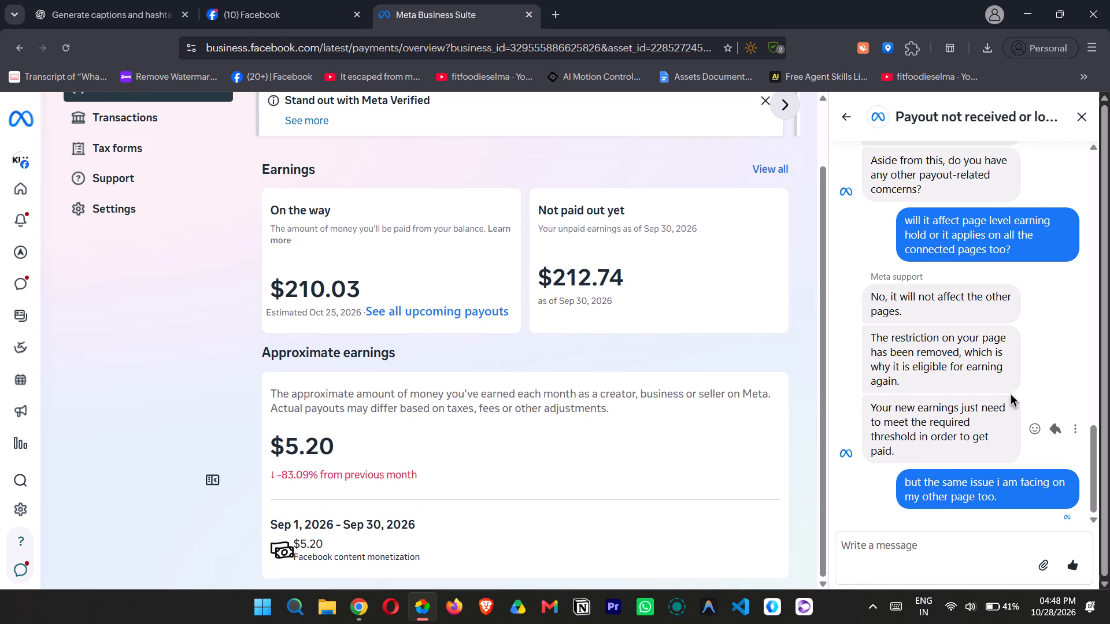
scroll(1008, 395, "up", 1)
scroll(1008, 395, "down", 4)
scroll(592, 445, "up", 1)
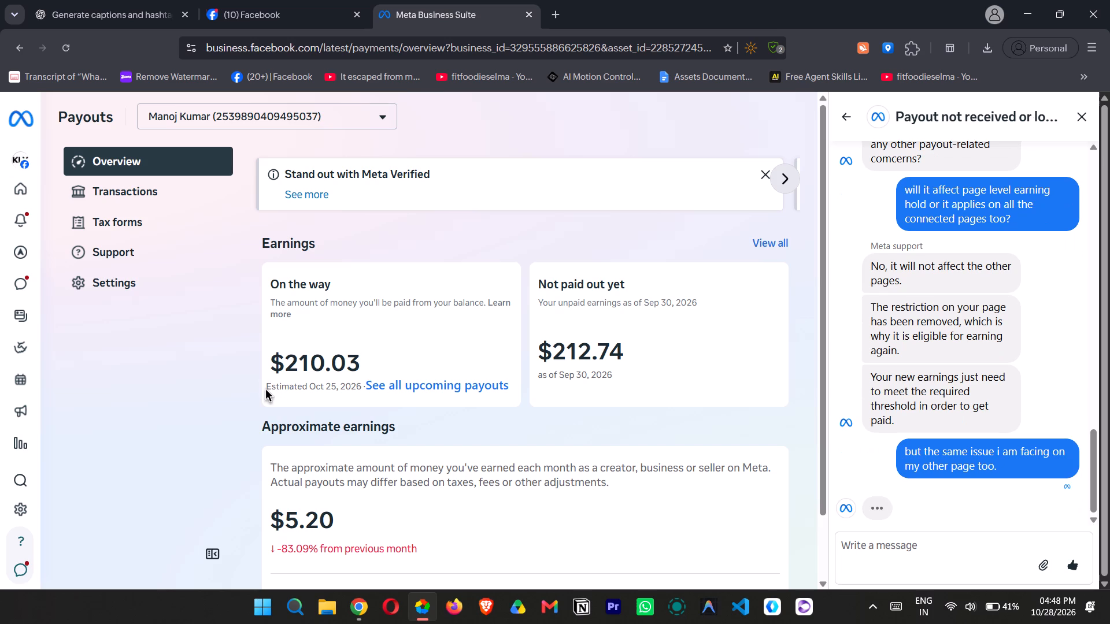
left_click_drag(265, 388, 358, 387)
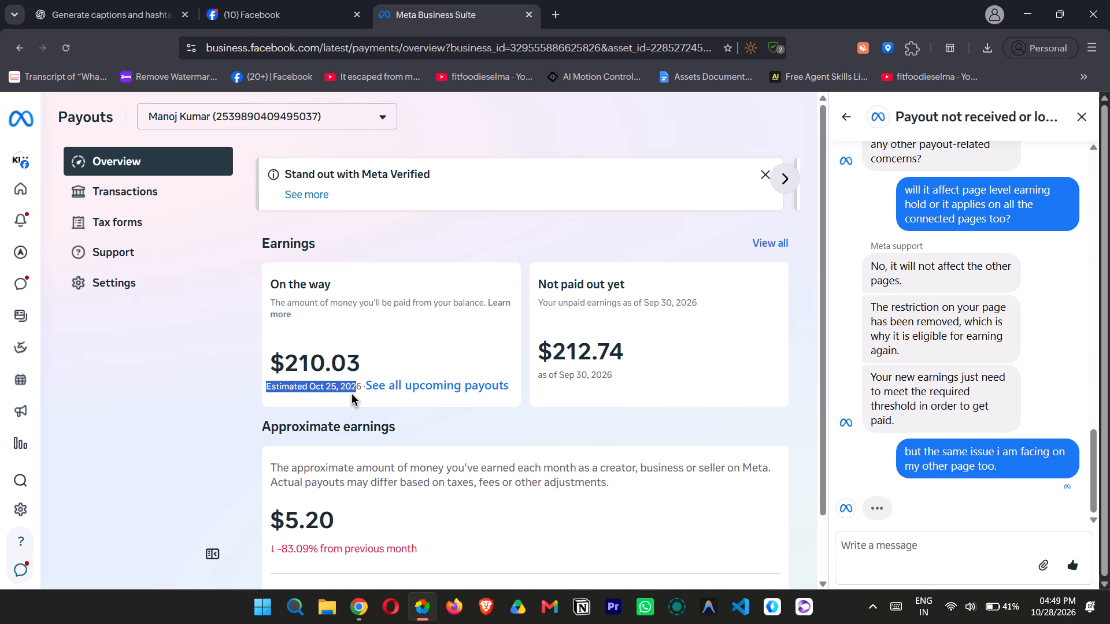
left_click(351, 392)
left_click_drag(360, 385, 242, 386)
left_click(283, 391)
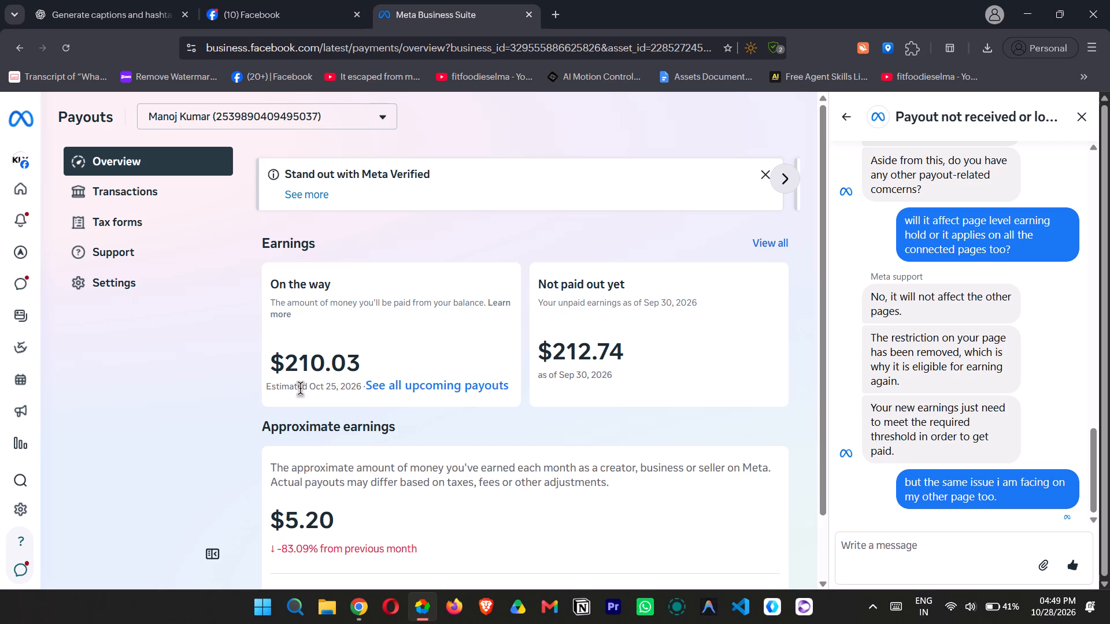
left_click(301, 388)
left_click_drag(361, 385, 216, 385)
left_click(309, 404)
Draft a message to Meta support reading "but the estimated date of the payment is showing 25 oct 2026.".
left_click(938, 551)
type("but the date")
key("space")
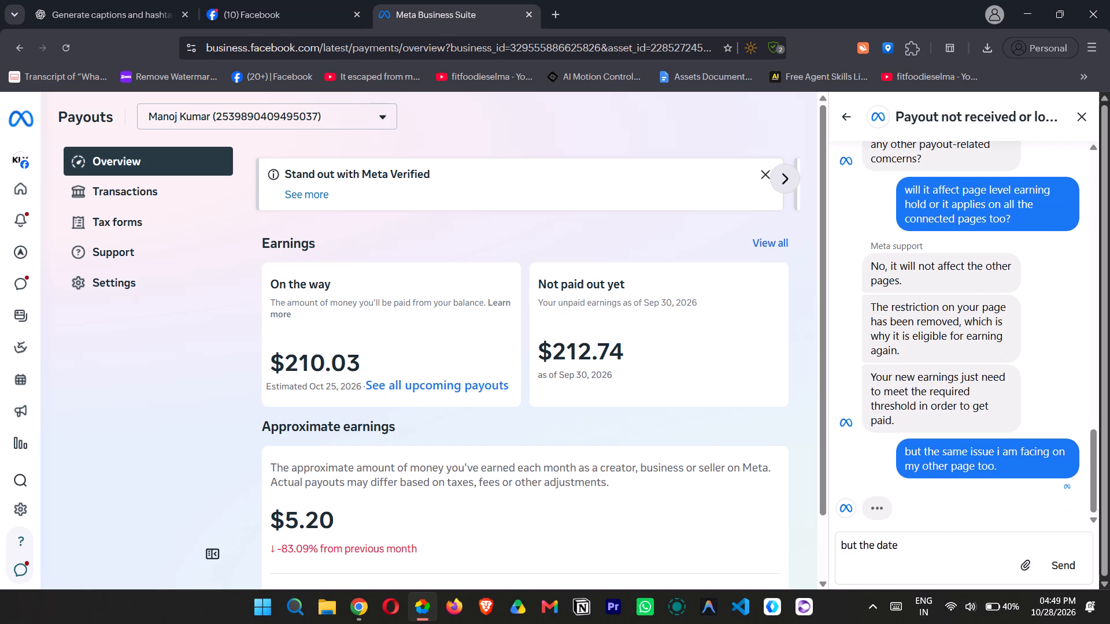
key("ctrl+BackSpace")
type("estimated date of the pat")
key("BackSpace")
type("yment is h")
key("BackSpace")
type("showing")
key("space")
type("25 oct")
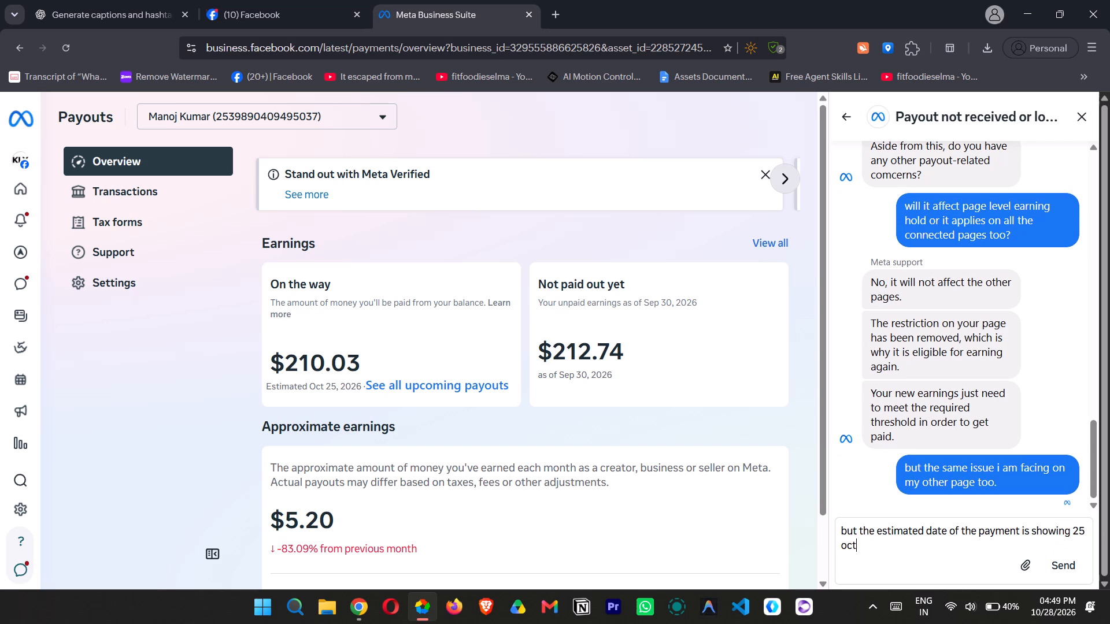
key("space")
type("202")
key("6")
key("period")
Add "still has not been paid." to the message draft for Meta support.
key("space")
type("still have")
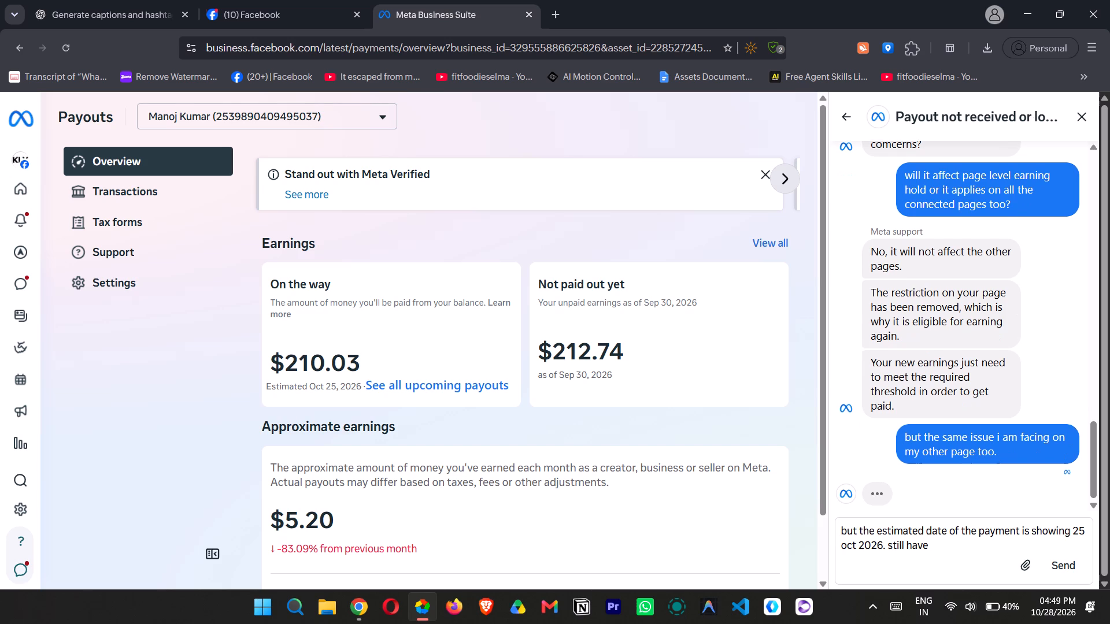
key("BackSpace")
key("BackSpace")
key("s")
key("space")
type("not been pagi")
key("BackSpace")
key("BackSpace")
type("id")
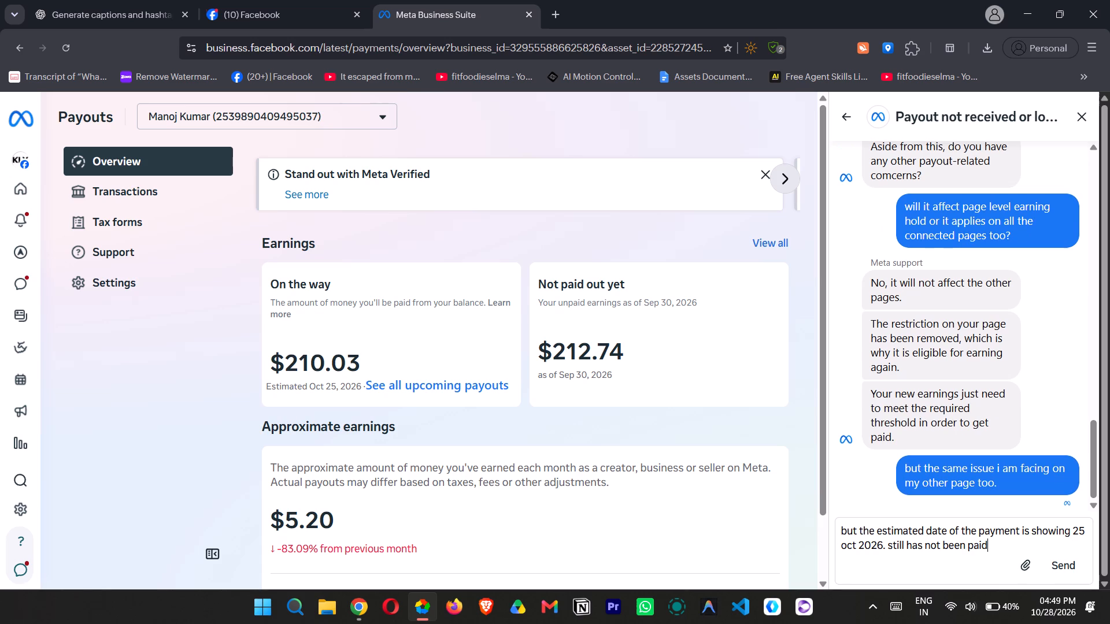
key("period")
Continue the message draft for Meta support with "on my previous page.".
key("space")
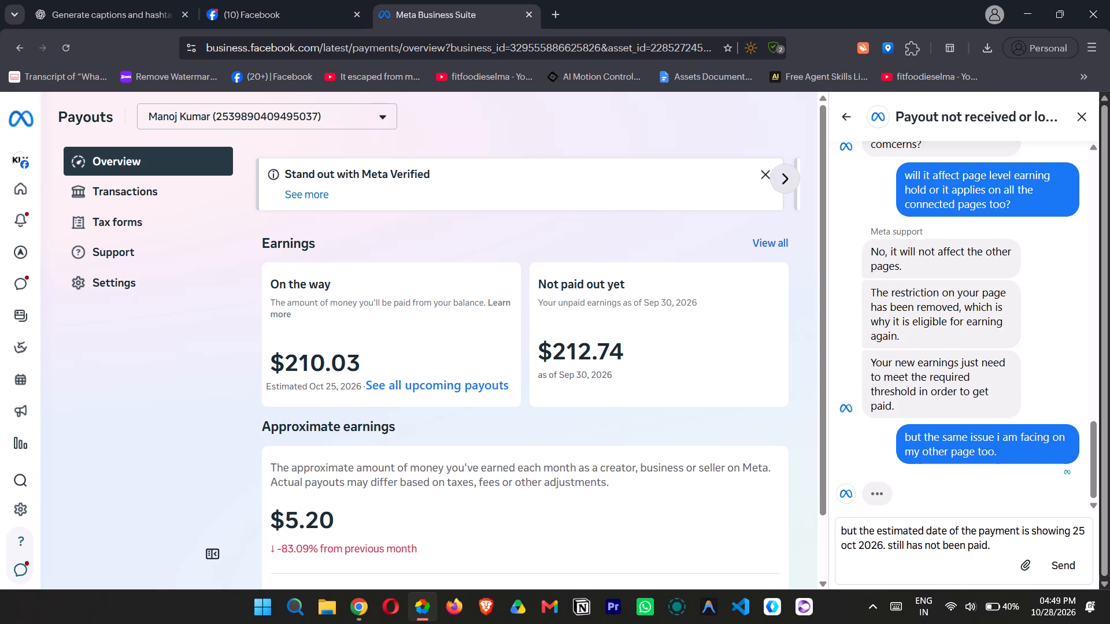
type("on my pre")
type("bou")
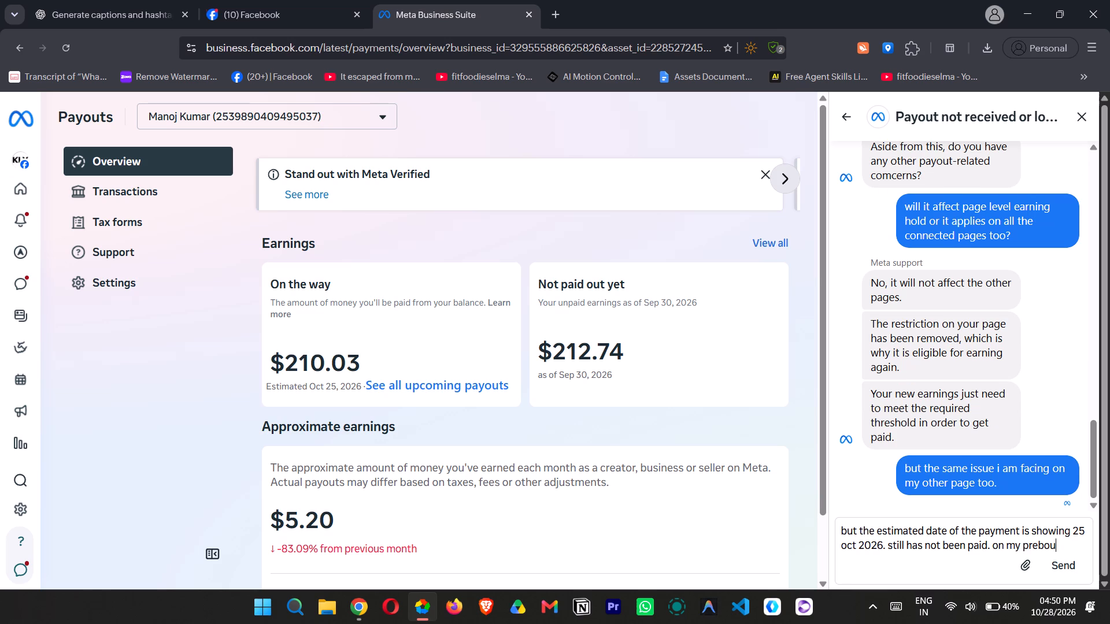
key("BackSpace")
key("BackSpace")
key("BackSpace")
key("BackSpace")
type("evious page")
key("comma")
key("BackSpace")
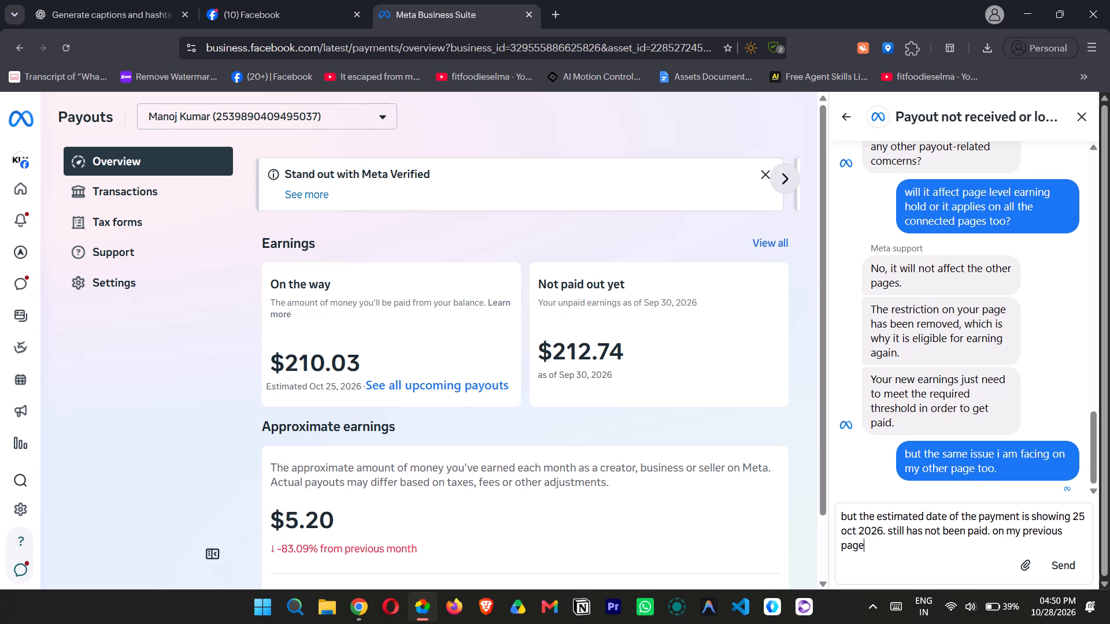
key("period")
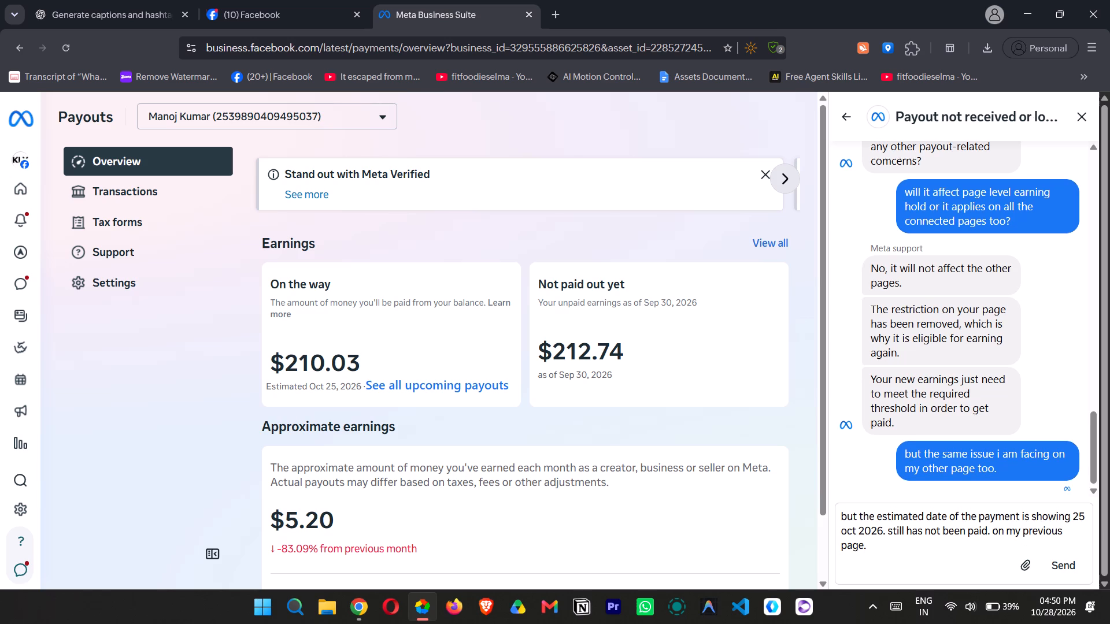
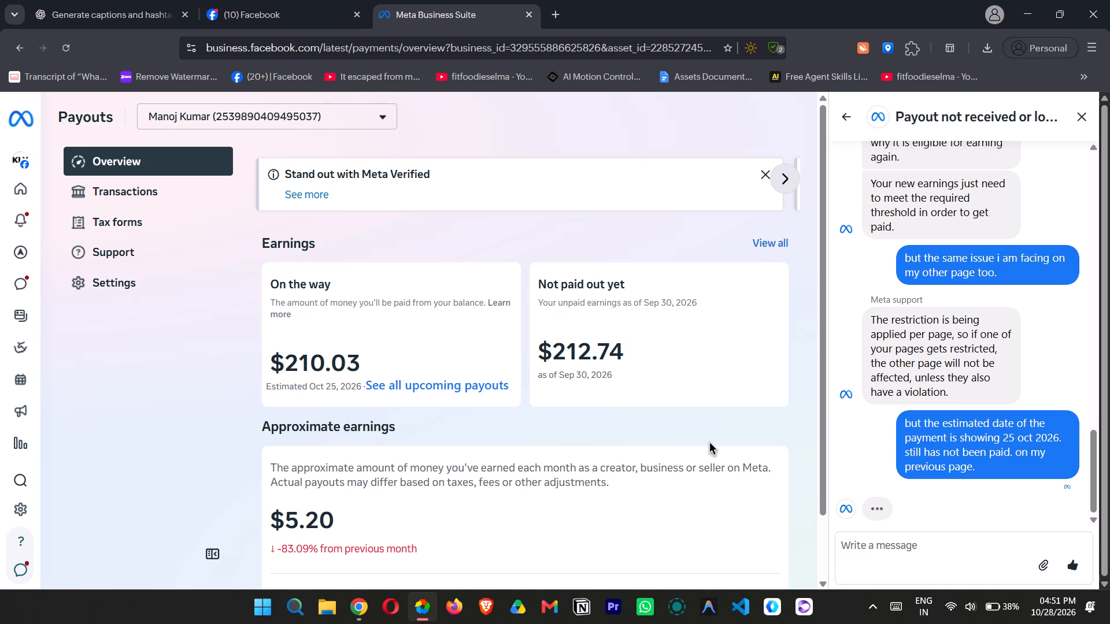
Examine the list of all payout account transactions, checking the status of each page's monthly earnings.
left_click(161, 191)
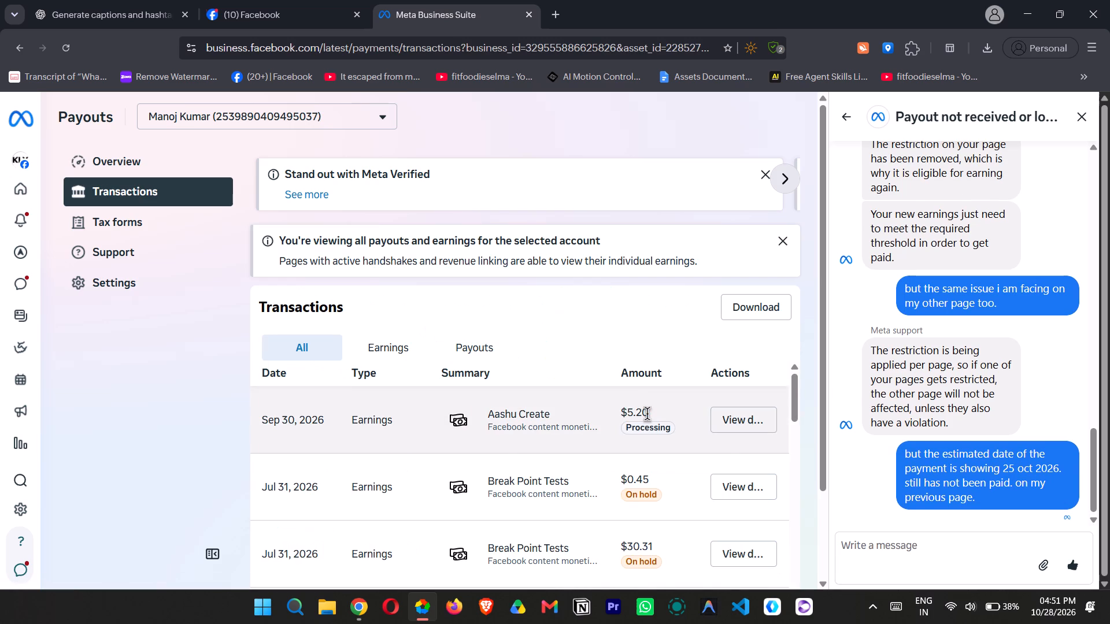
scroll(647, 414, "down", 2)
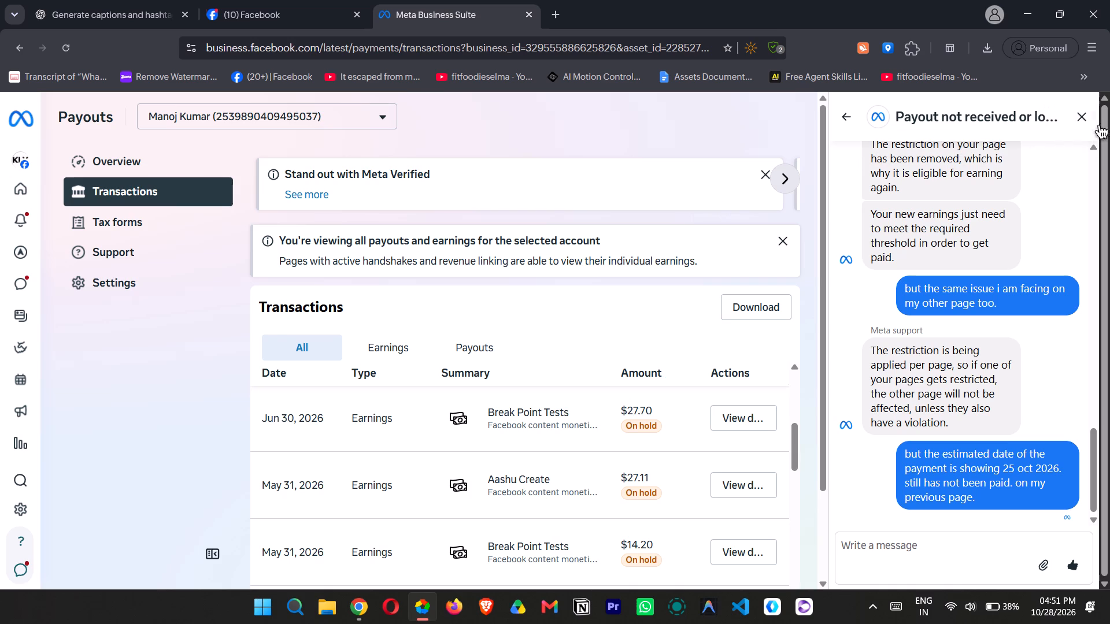
scroll(486, 306, "down", 2)
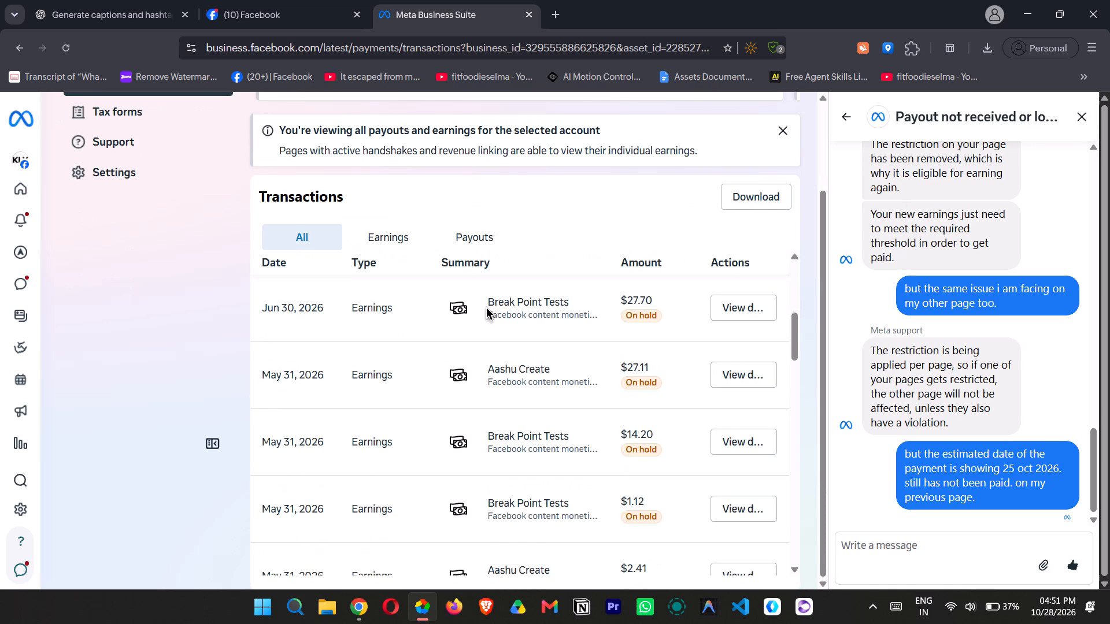
scroll(486, 306, "down", 1)
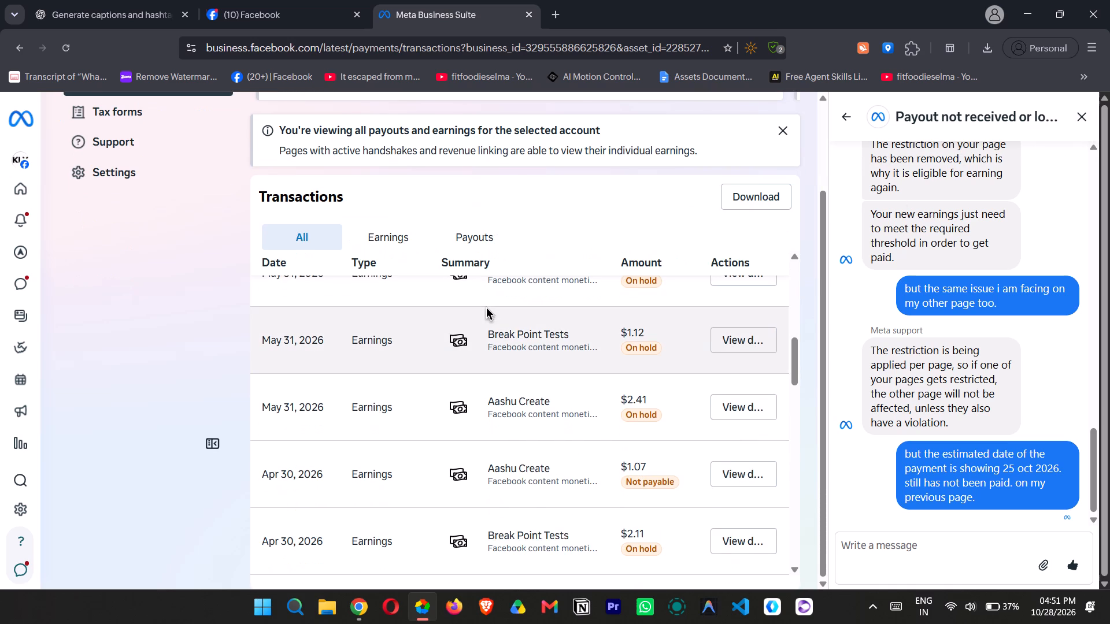
scroll(486, 306, "down", 1)
scroll(486, 306, "up", 2)
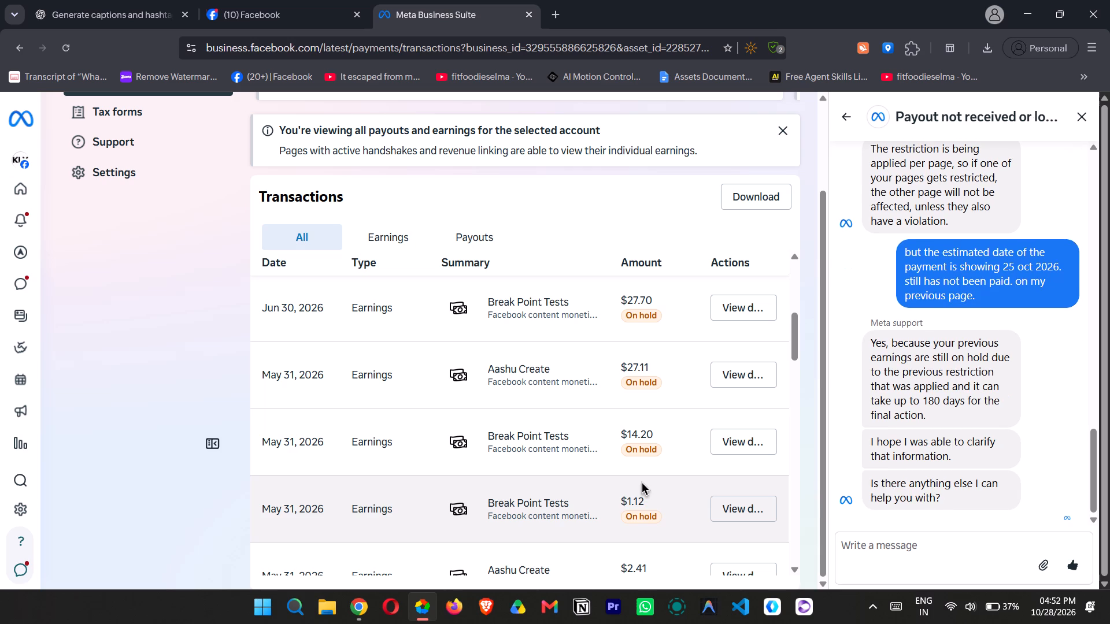
Start a new message to Meta support with the words "my earnings before the violation".
left_click(919, 539)
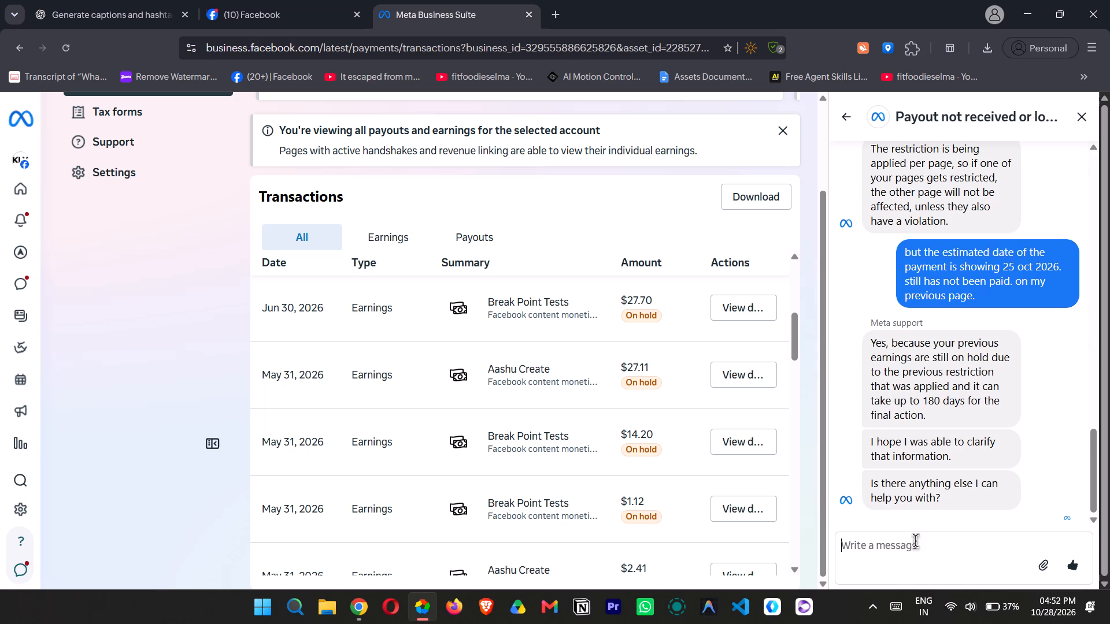
left_click(919, 549)
type("my")
key("space")
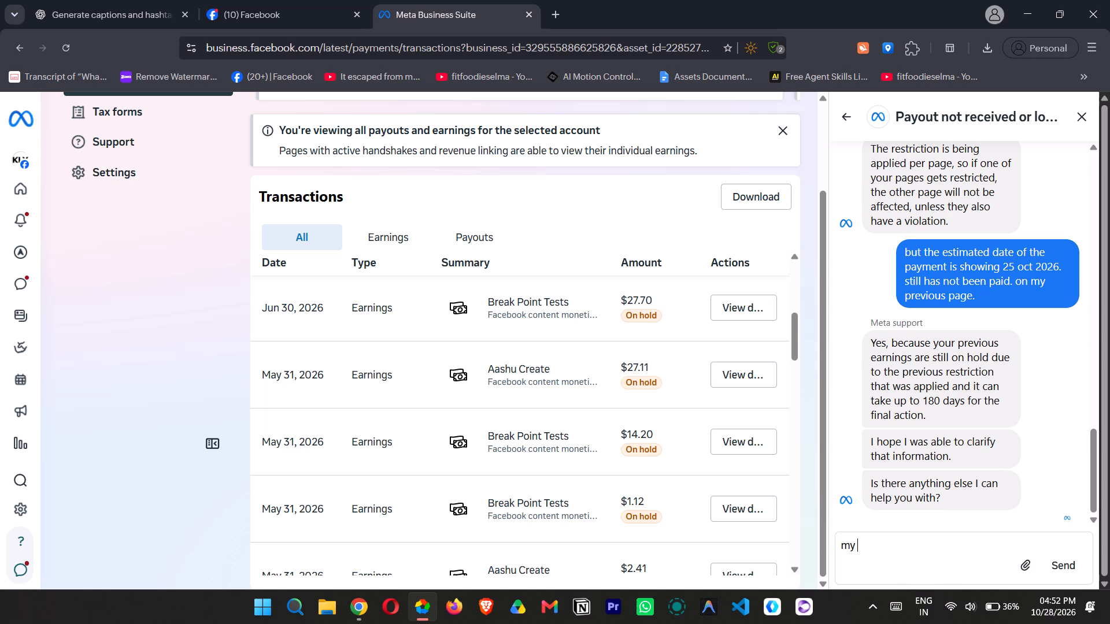
type("ear")
type("ning")
key("space")
key("BackSpace")
type("s")
key("space")
type("before the")
key("space")
type("vil")
key("BackSpace")
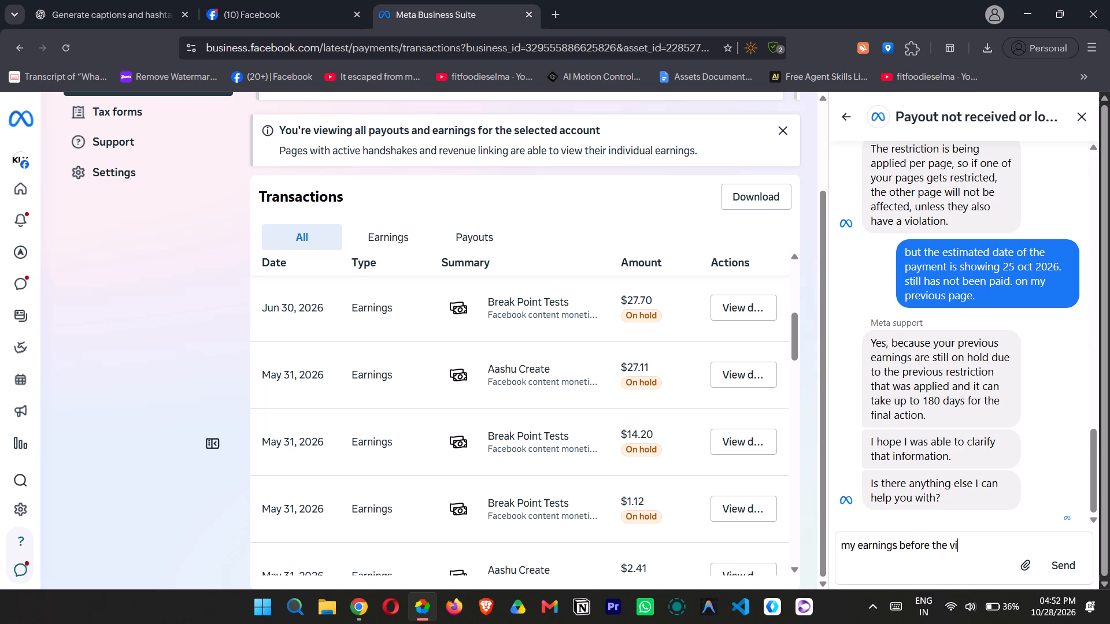
type("olation")
key("space")
Complete the message with "are still showing on hold." and send it to Meta support.
type("are still")
key("space")
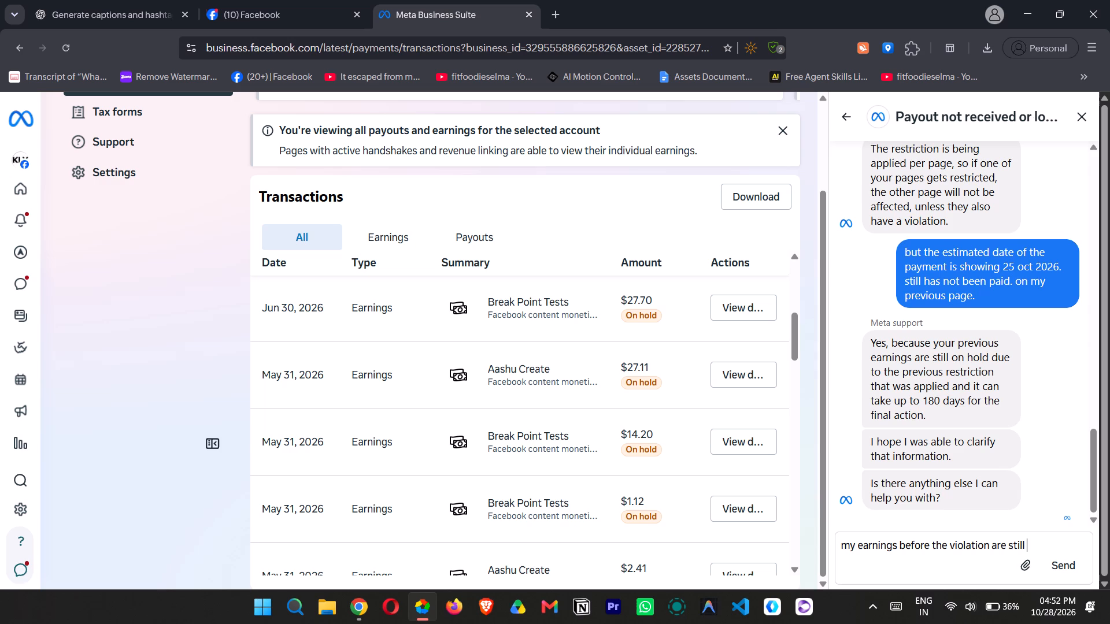
type("showing on hold")
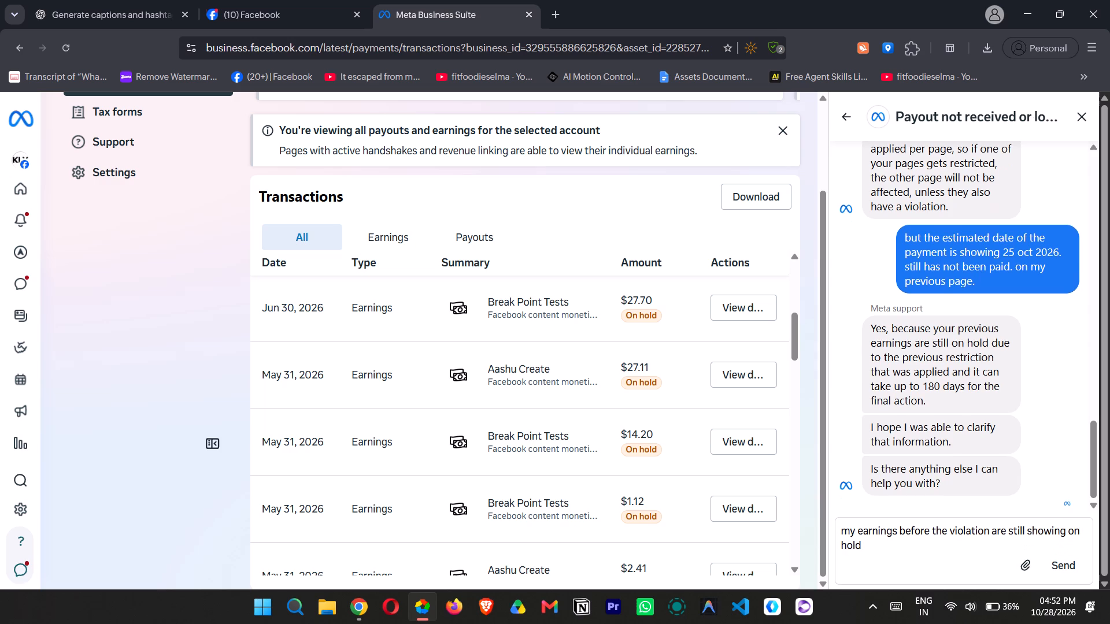
type(", the")
key("space")
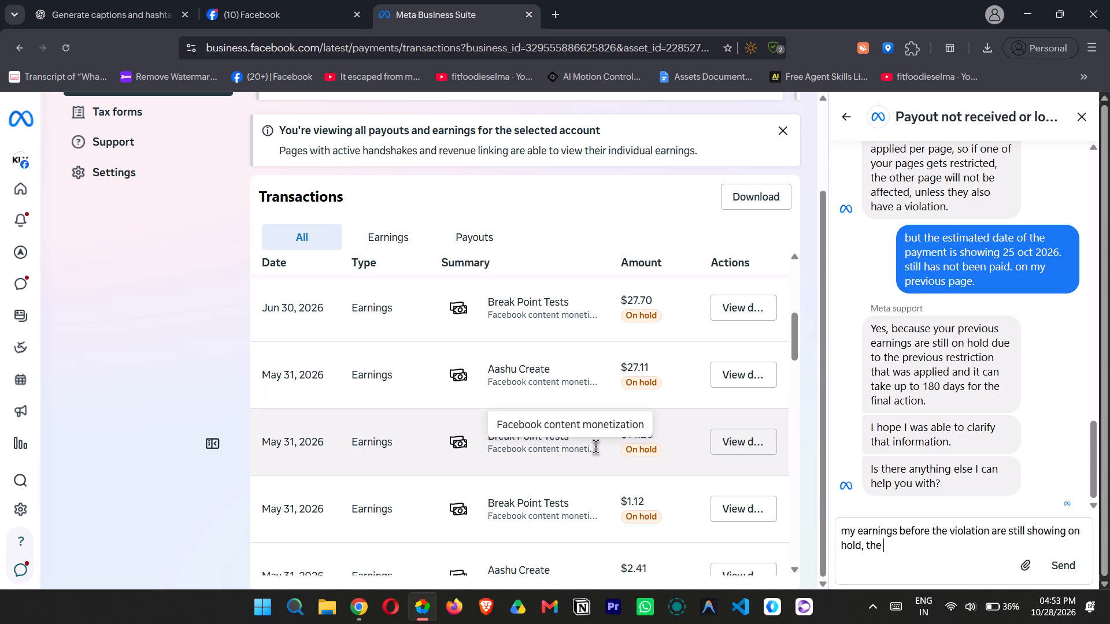
left_click(897, 549)
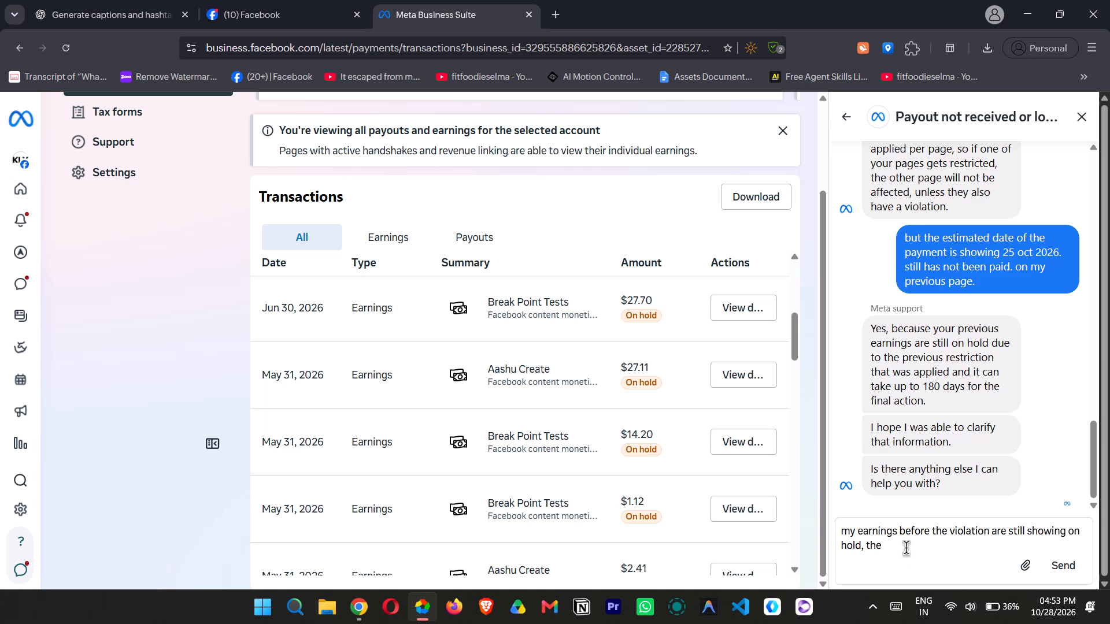
key("ctrl+BackSpace")
key("BackSpace")
key("BackSpace")
key("period")
key("Return")
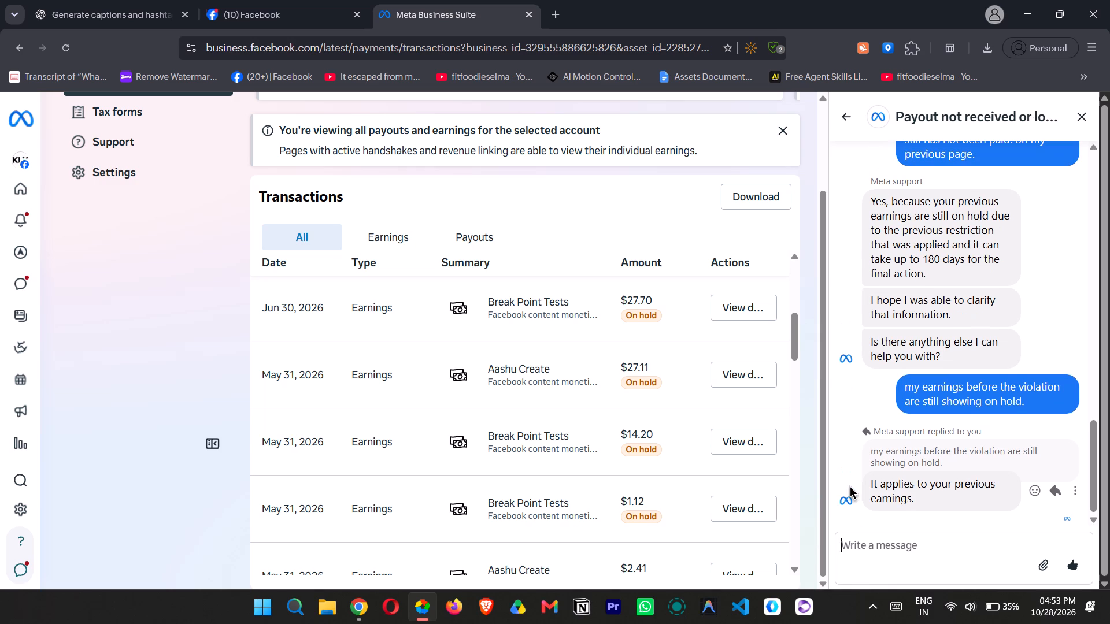
Read Meta support's latest replies and the closing messages of the chat.
scroll(1015, 490, "down", 1)
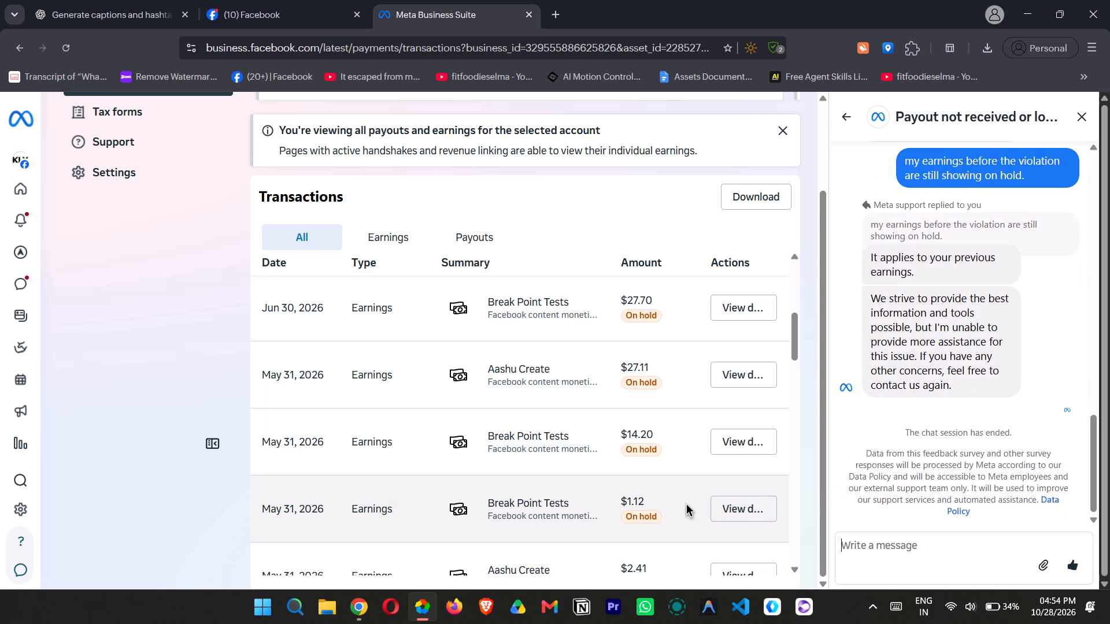
scroll(943, 392, "up", 2)
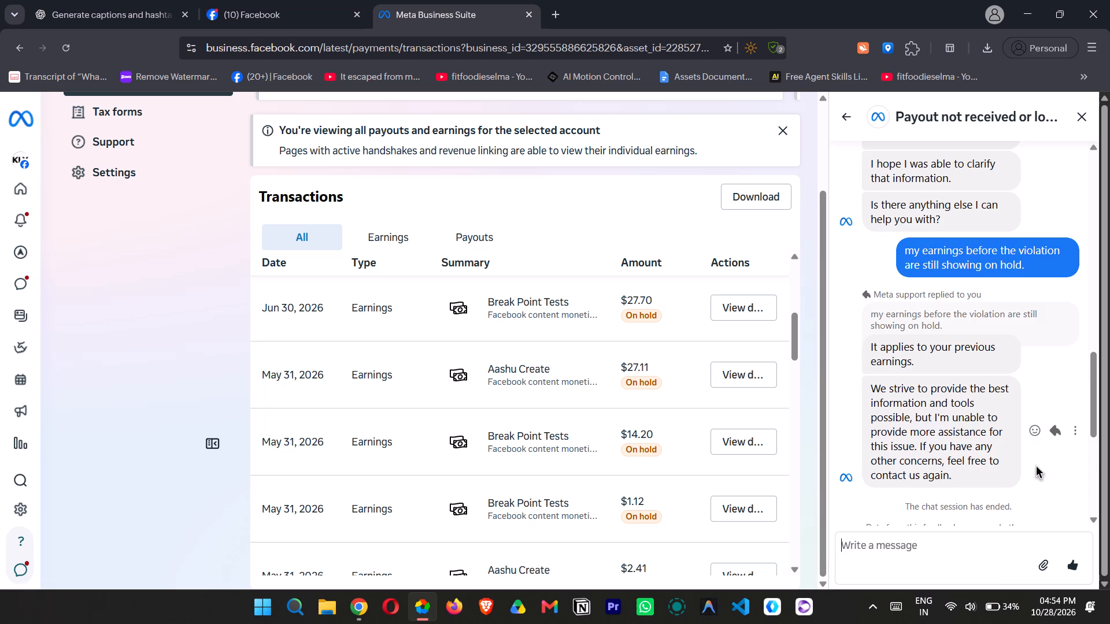
scroll(1035, 465, "down", 5)
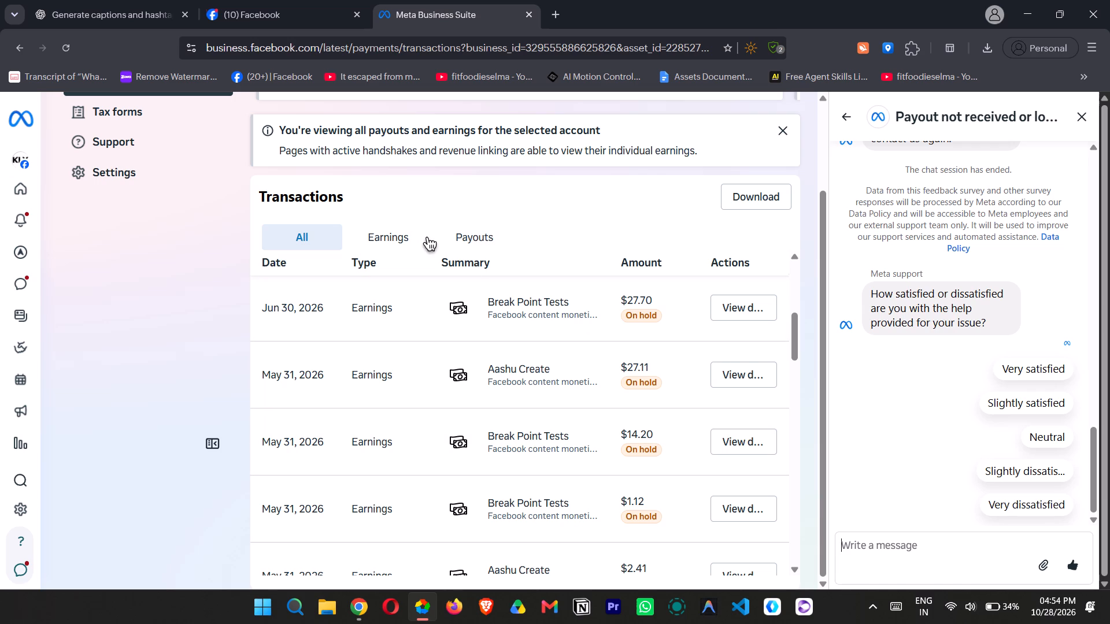
Filter the transactions to payouts only and review the dates, amounts and statuses of past payouts.
left_click(457, 241)
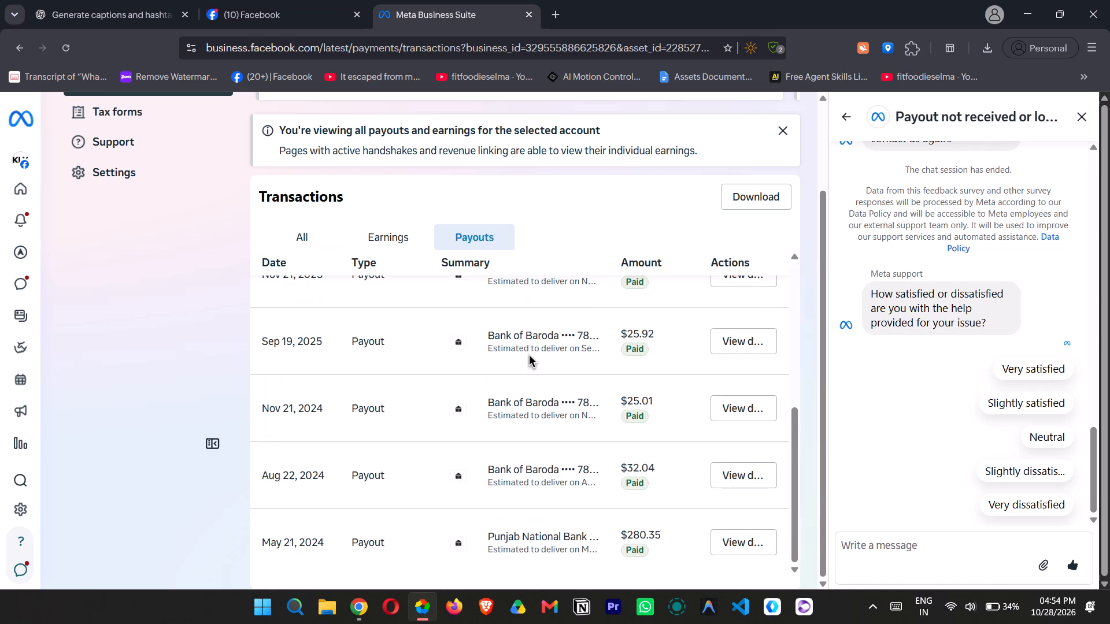
scroll(528, 354, "up", 3)
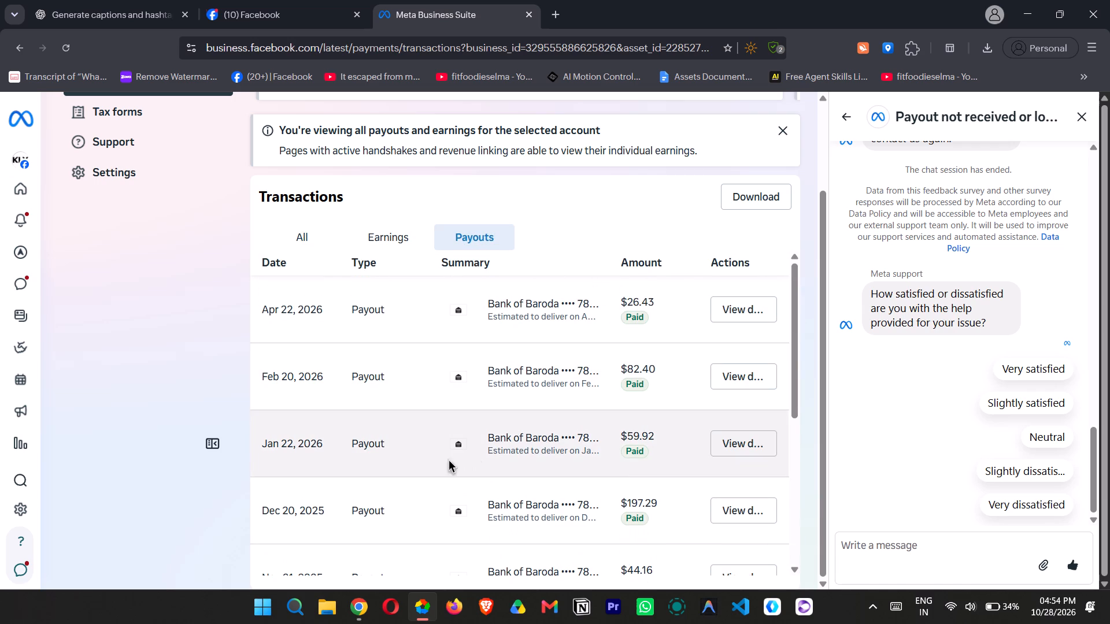
scroll(413, 436, "up", 3)
scroll(505, 501, "up", 1)
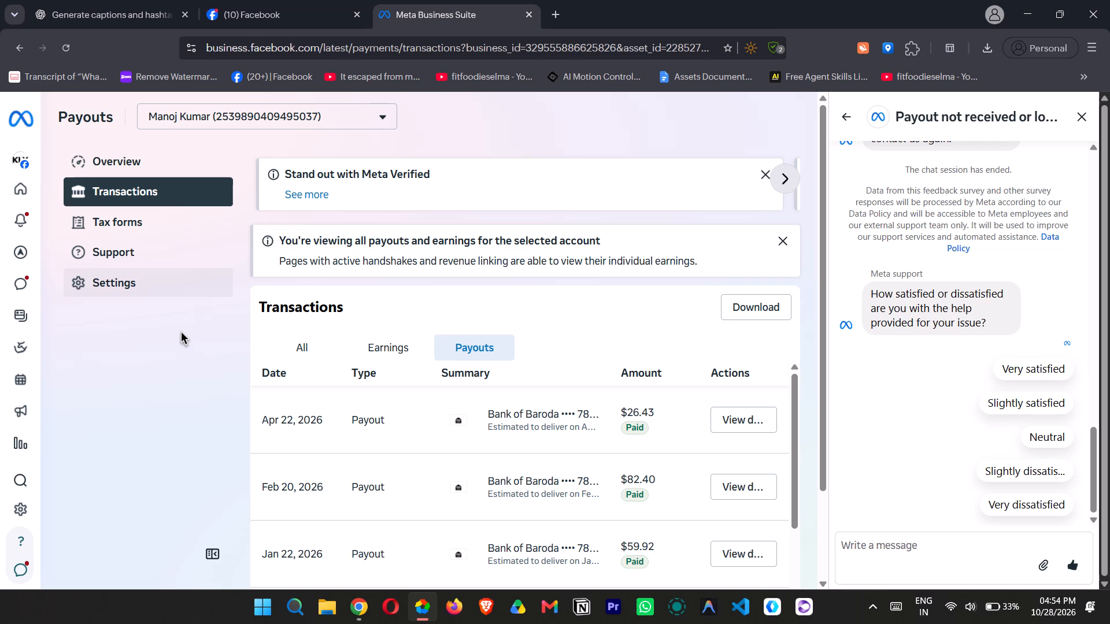
Highlight and read the notice sentence about pages with active handshakes and revenue linking.
left_click(276, 260)
left_click_drag(279, 264, 607, 264)
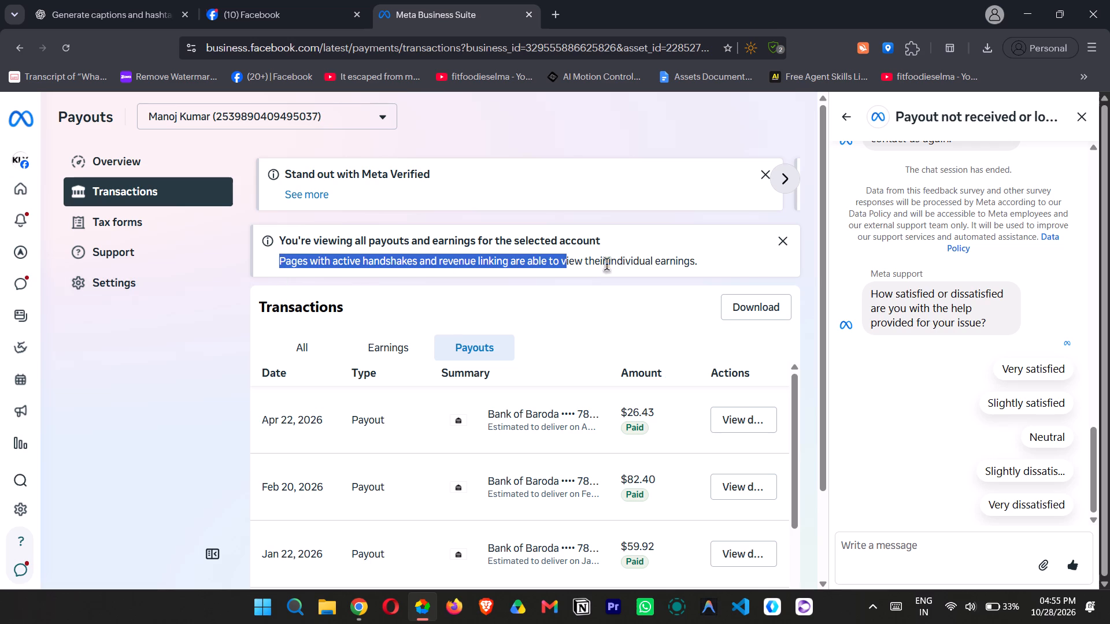
left_click_drag(607, 264, 767, 258)
left_click(704, 257)
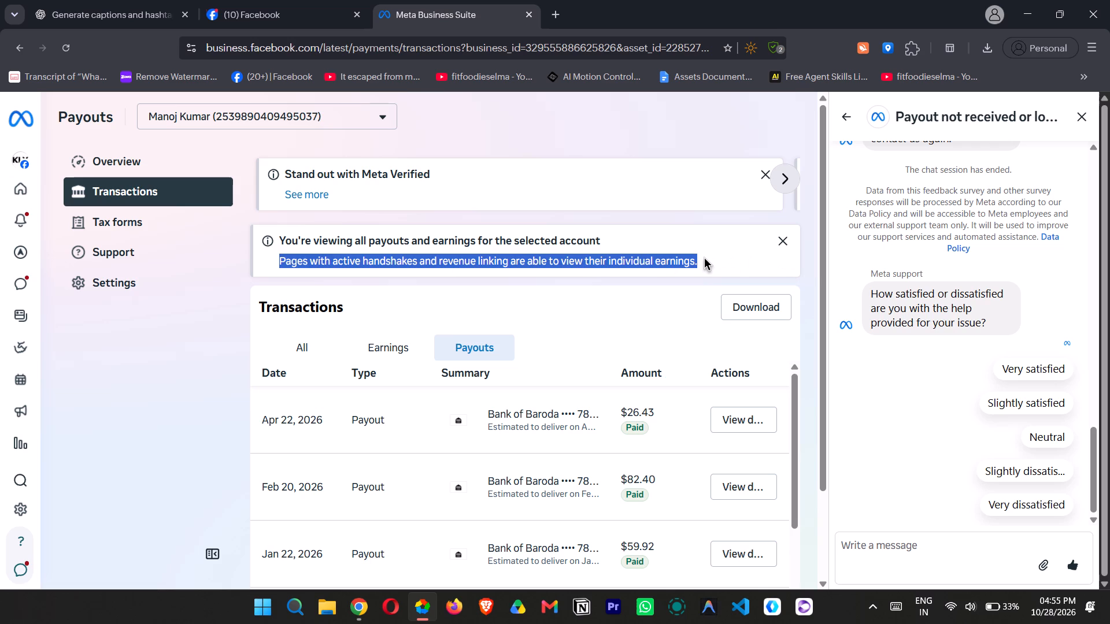
left_click_drag(704, 257, 263, 270)
Check which pages belong to the personal account in the business asset switcher, keeping the current page selected.
left_click(24, 163)
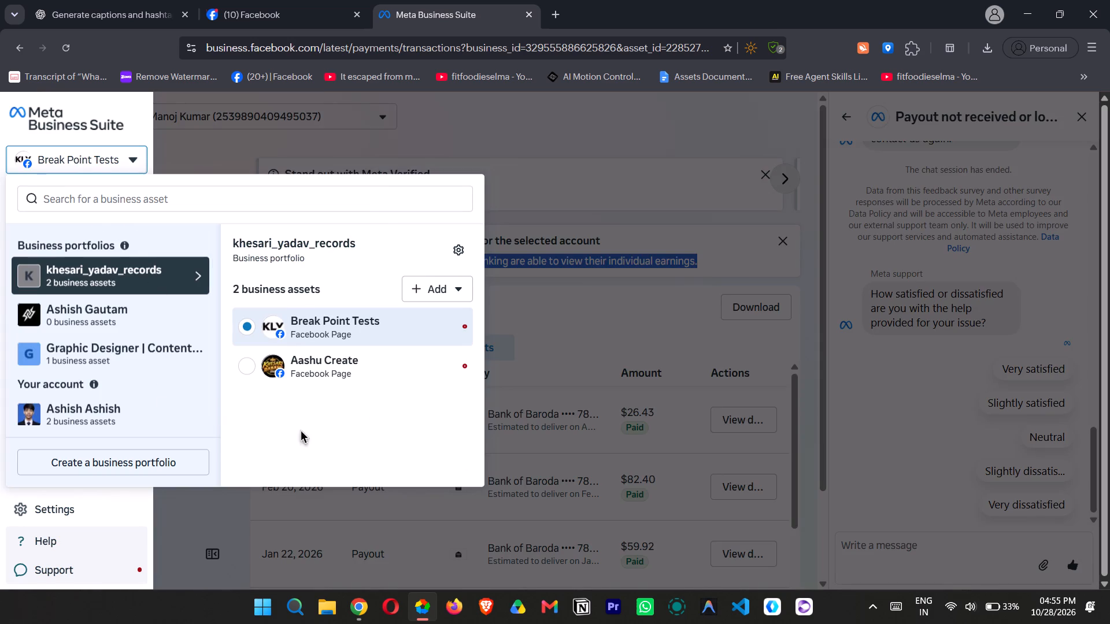
left_click(142, 351)
left_click(125, 402)
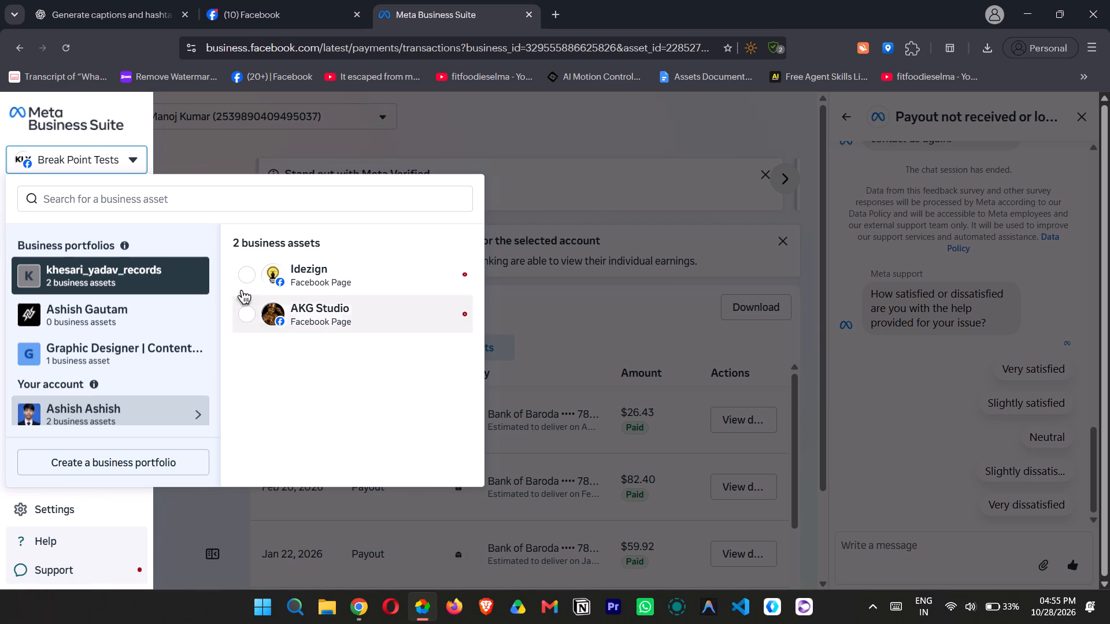
left_click(549, 143)
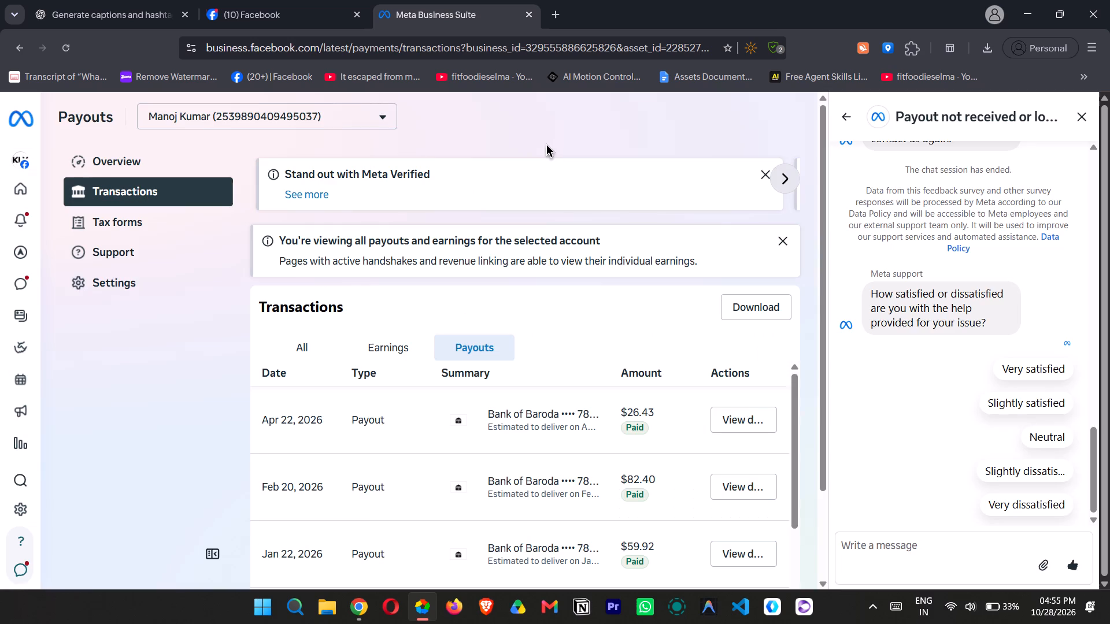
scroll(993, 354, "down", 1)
Show all transactions and review the dates, pages, amounts and statuses of the most recent entries.
scroll(993, 354, "down", 1)
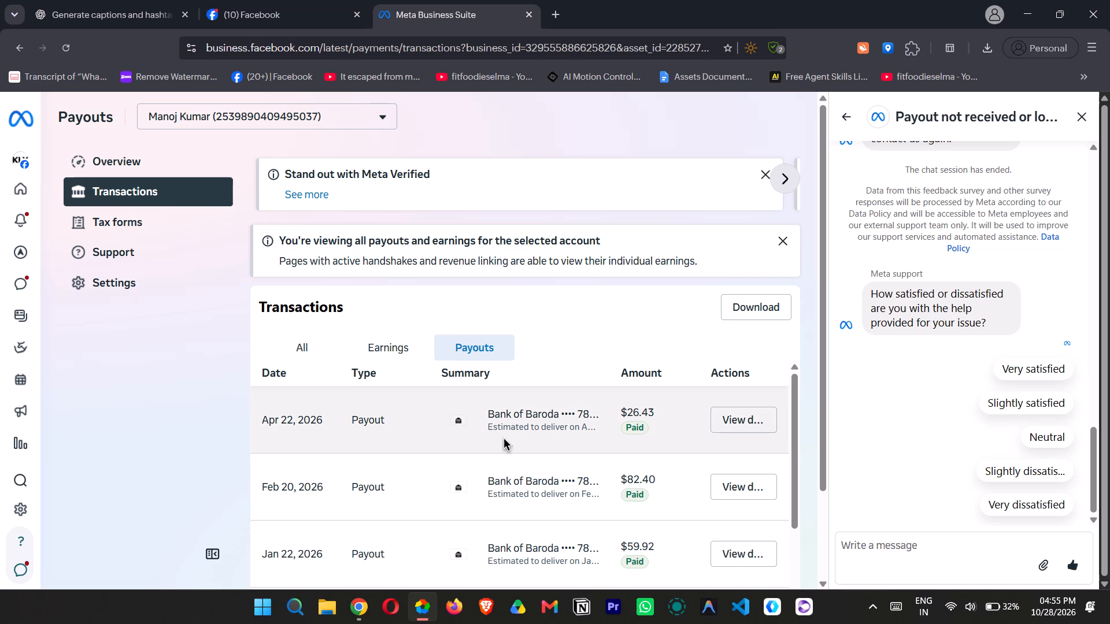
left_click(306, 347)
scroll(604, 460, "down", 1)
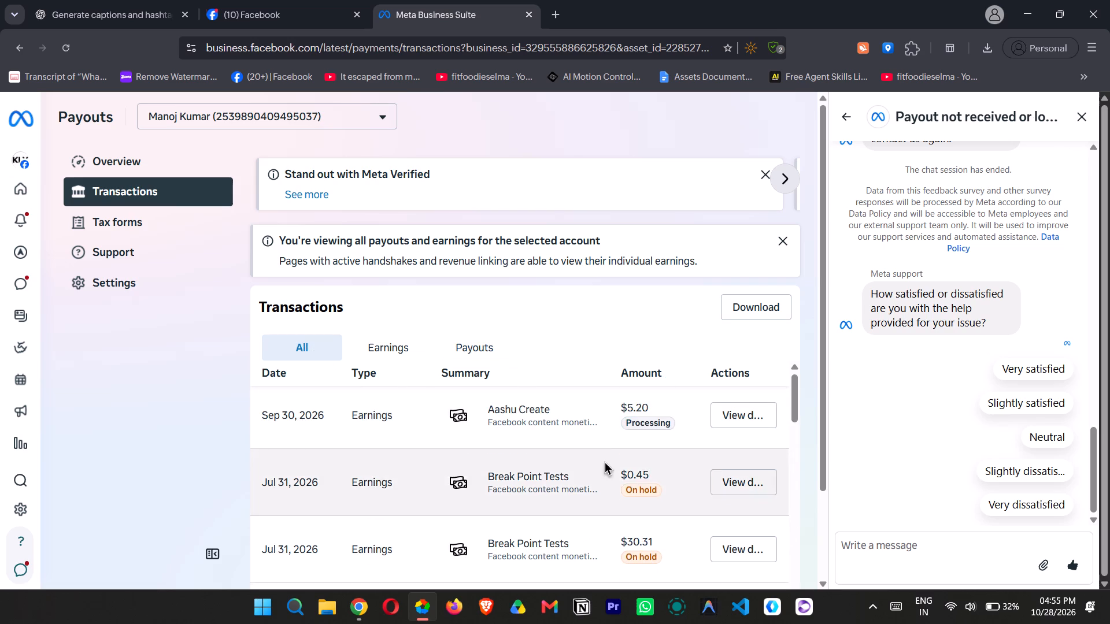
scroll(604, 461, "down", 1)
scroll(604, 461, "up", 3)
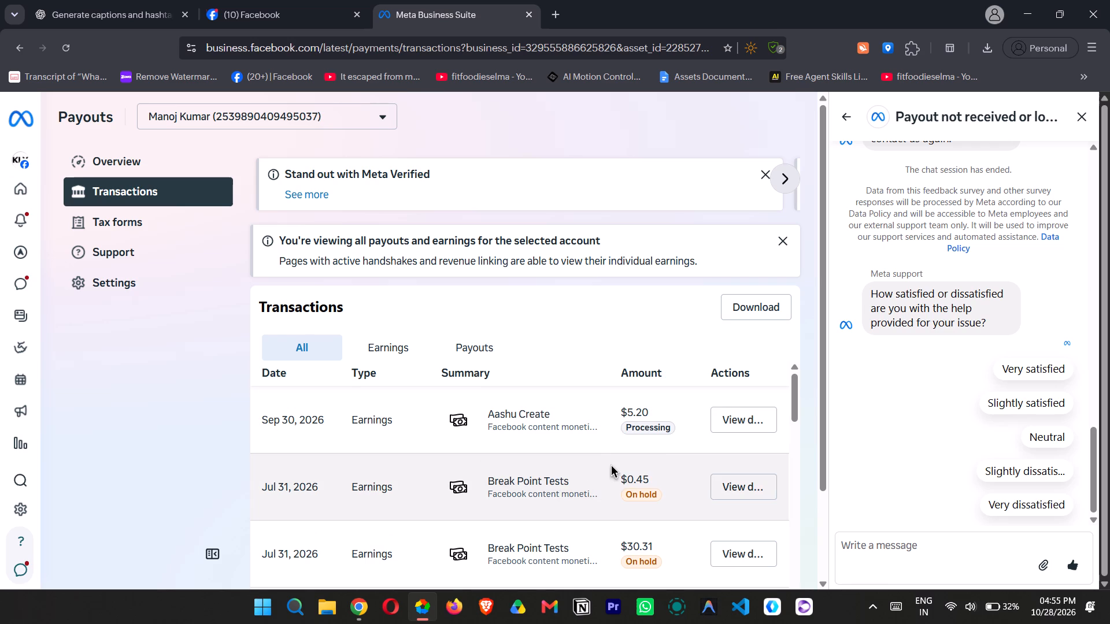
scroll(610, 464, "down", 1)
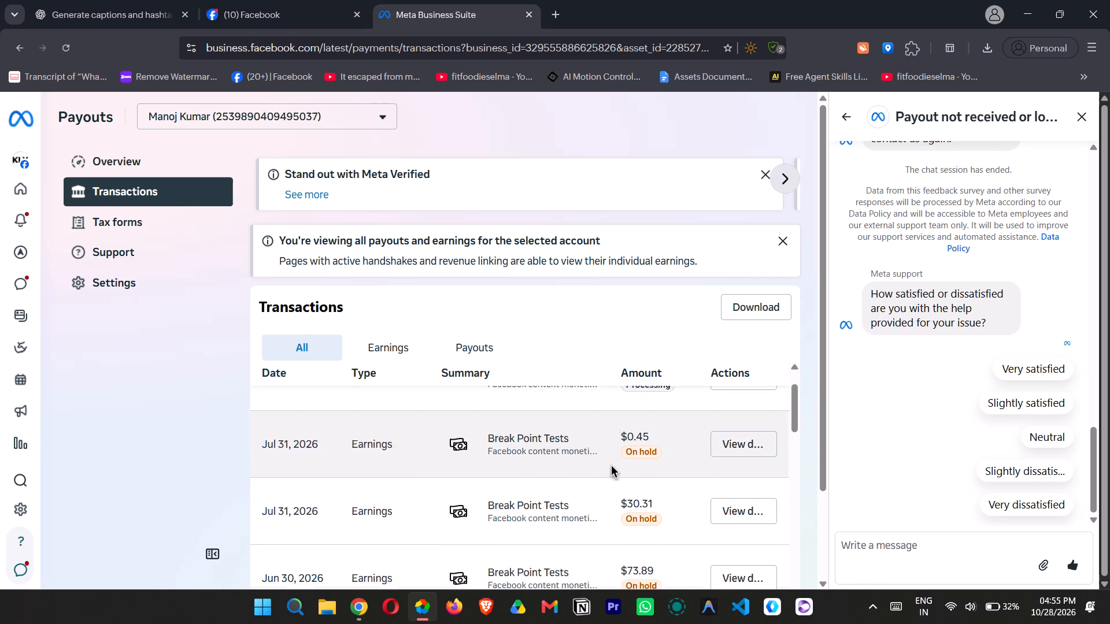
scroll(610, 464, "up", 1)
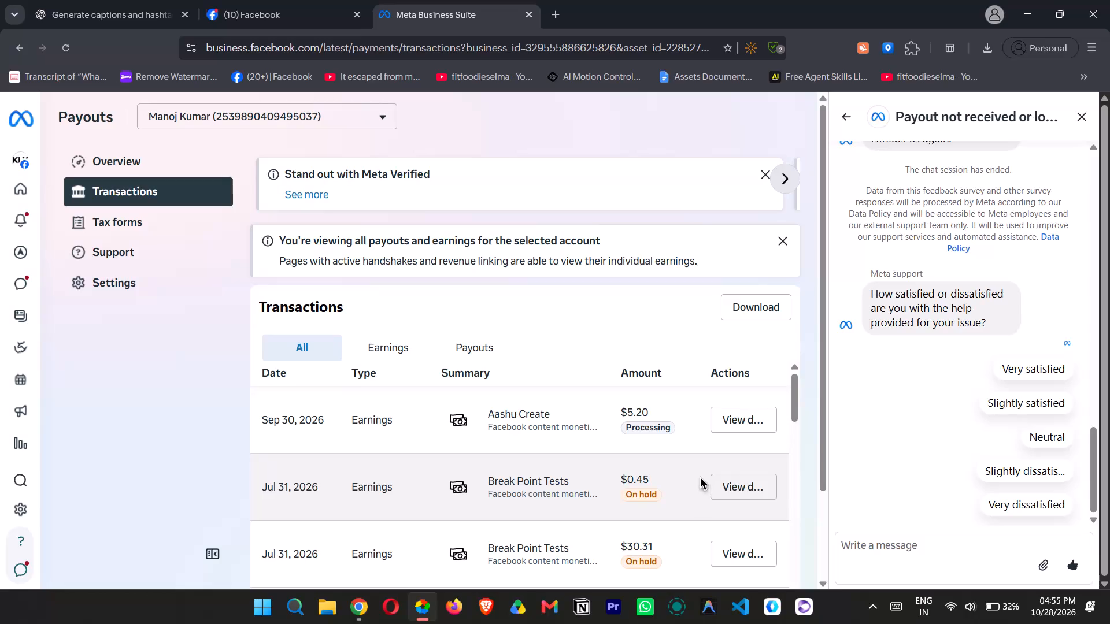
Filter the transactions to earnings only and look over the listed entries.
left_click(391, 345)
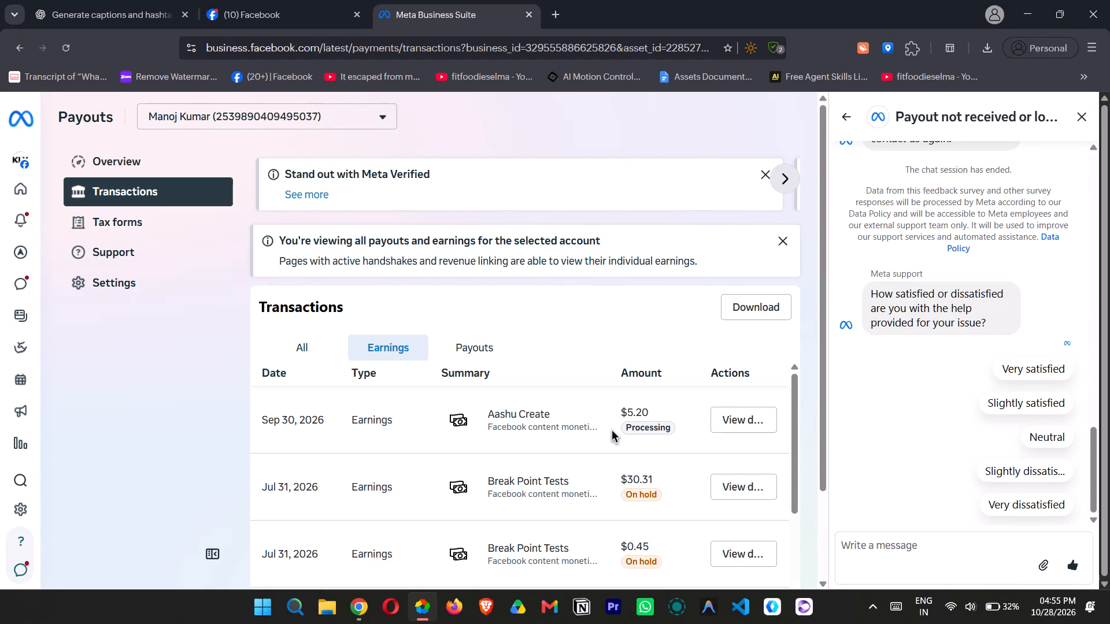
scroll(611, 429, "down", 1)
scroll(611, 429, "up", 2)
Close the Meta support chat.
left_click(1078, 114)
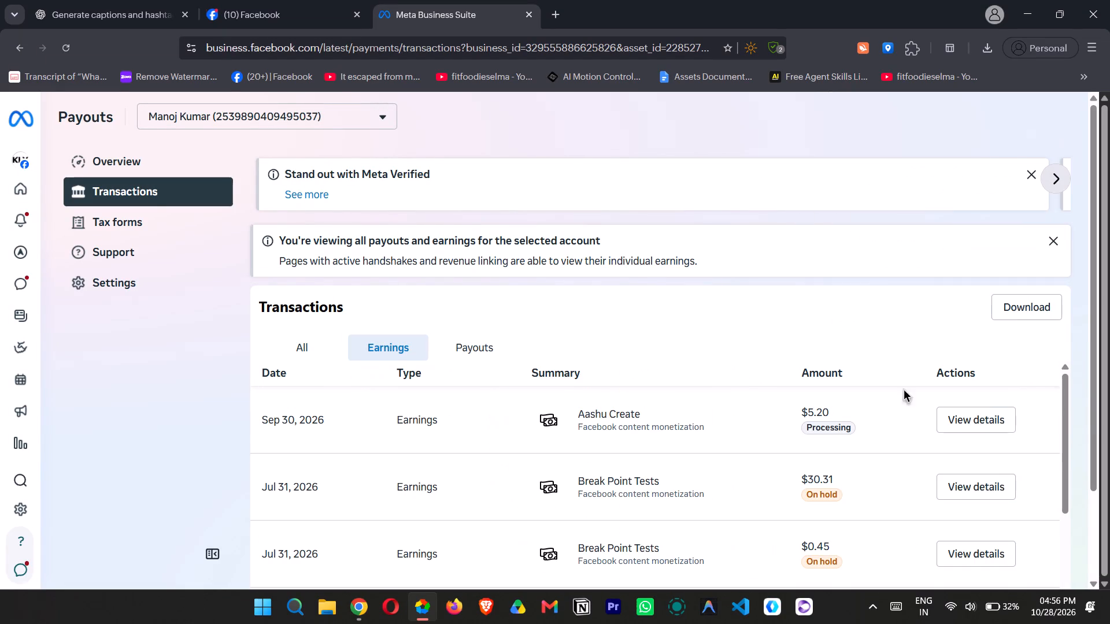
scroll(519, 403, "down", 2)
scroll(532, 381, "up", 2)
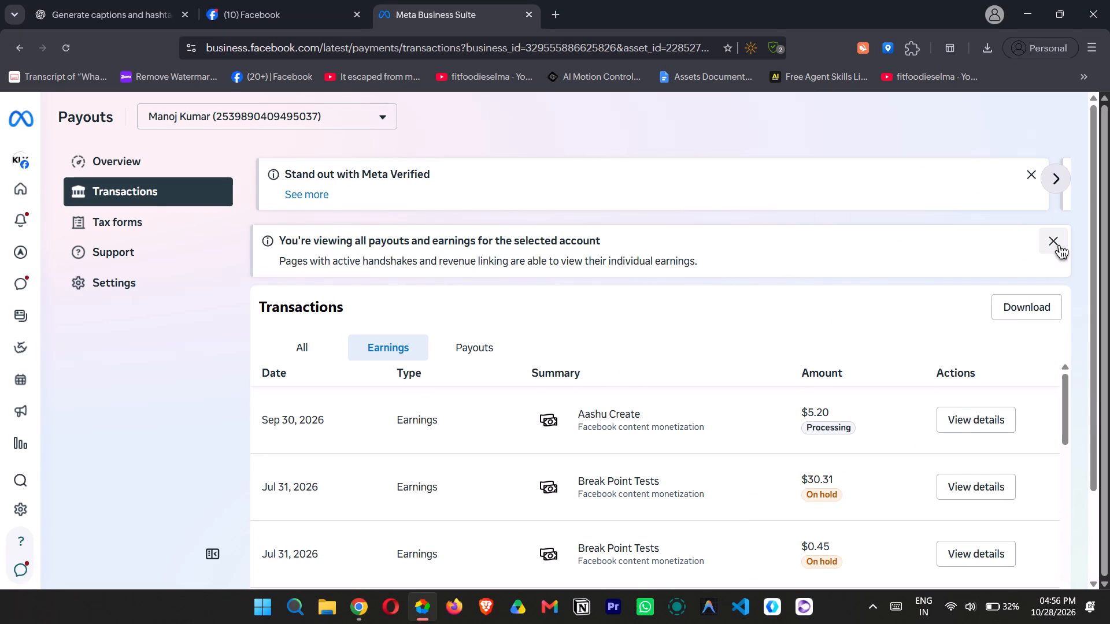
Dismiss the notice about viewing all payouts and earnings, and try to dismiss the promotional banners above the transactions.
left_click(1054, 244)
left_click(1041, 181)
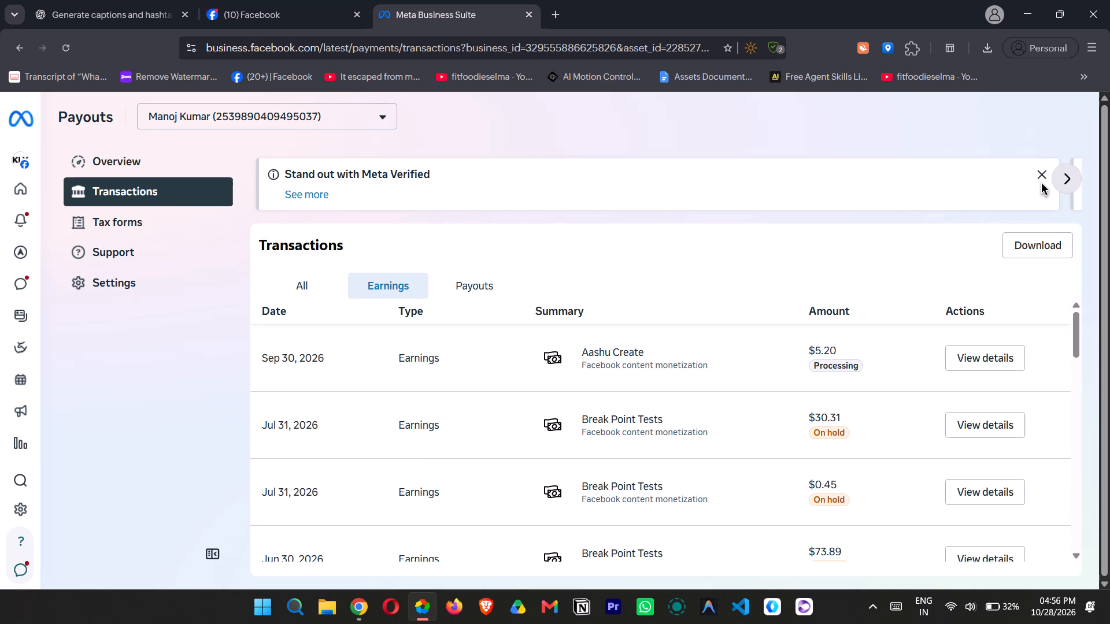
left_click(1041, 172)
left_click(1063, 177)
left_click(1057, 170)
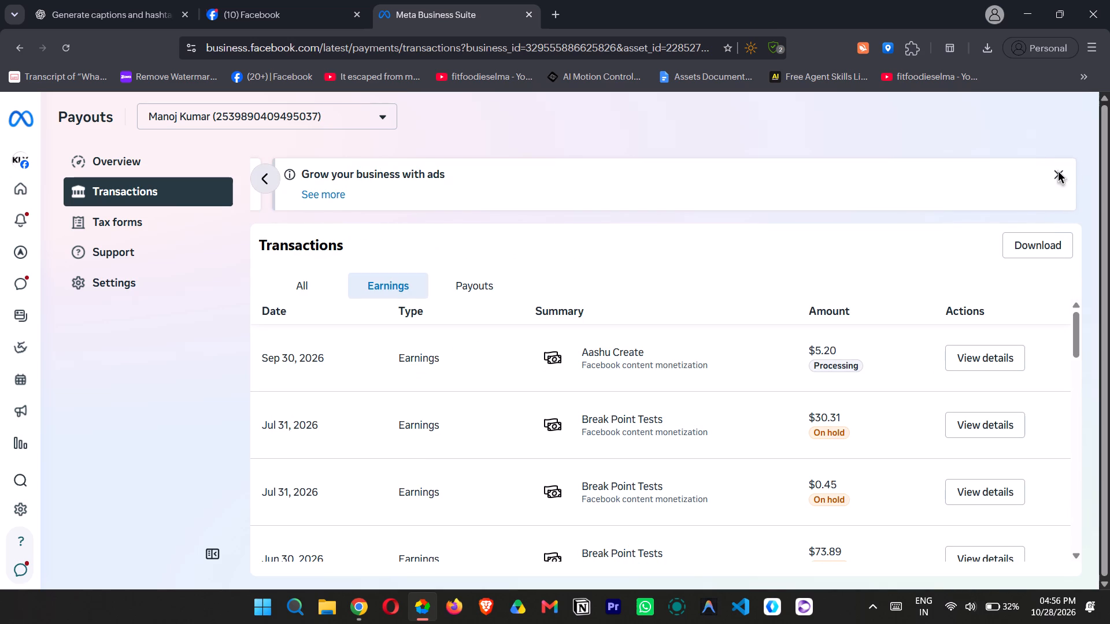
Examine the dates and statuses of the earnings from September back to April 2026, highlighting the year of the April 30 Break Point Tests entry.
scroll(686, 459, "down", 2)
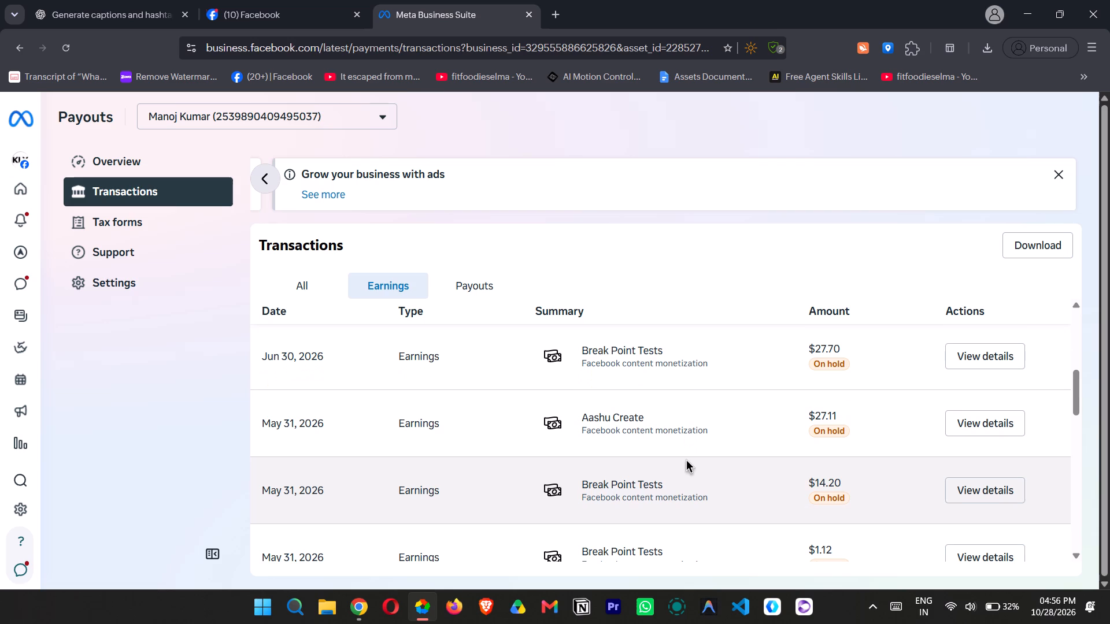
scroll(686, 459, "up", 2)
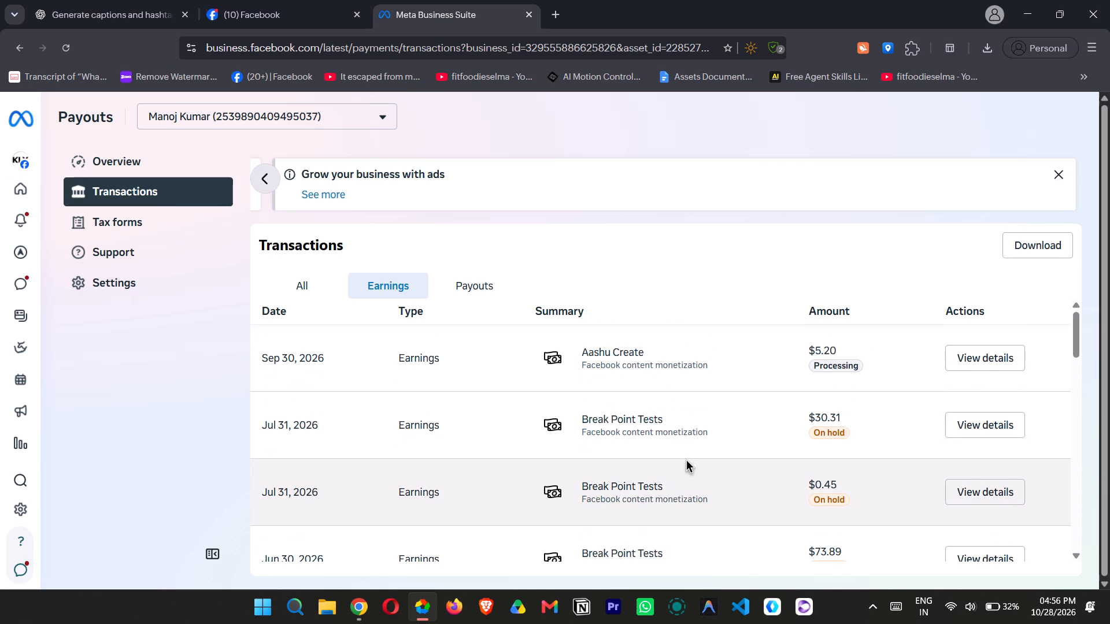
scroll(687, 454, "down", 1)
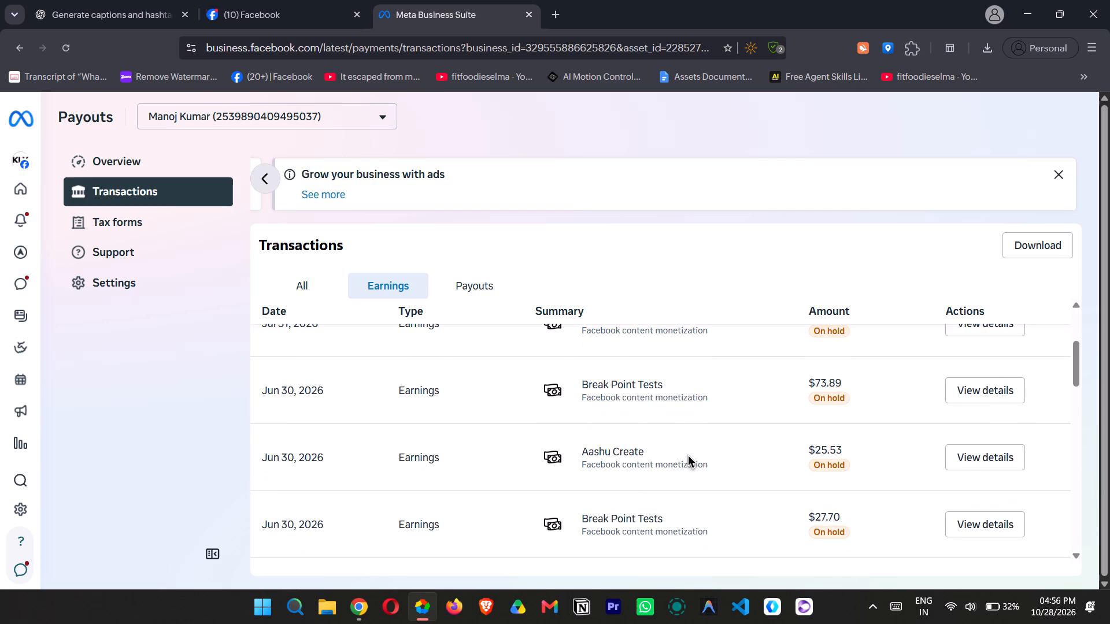
scroll(687, 454, "down", 1)
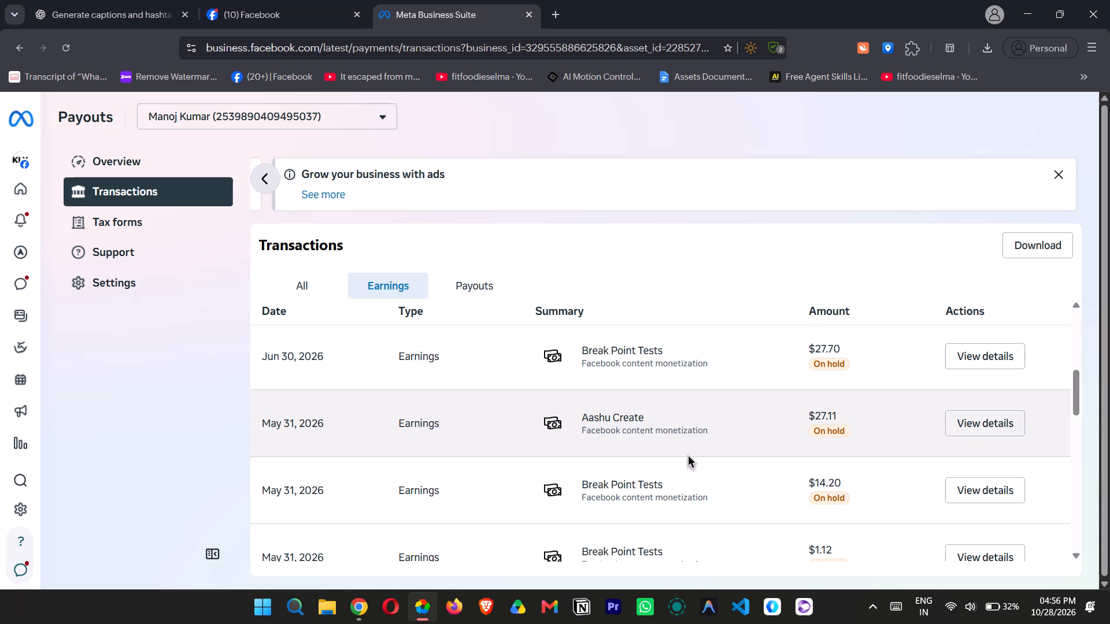
scroll(687, 454, "down", 1)
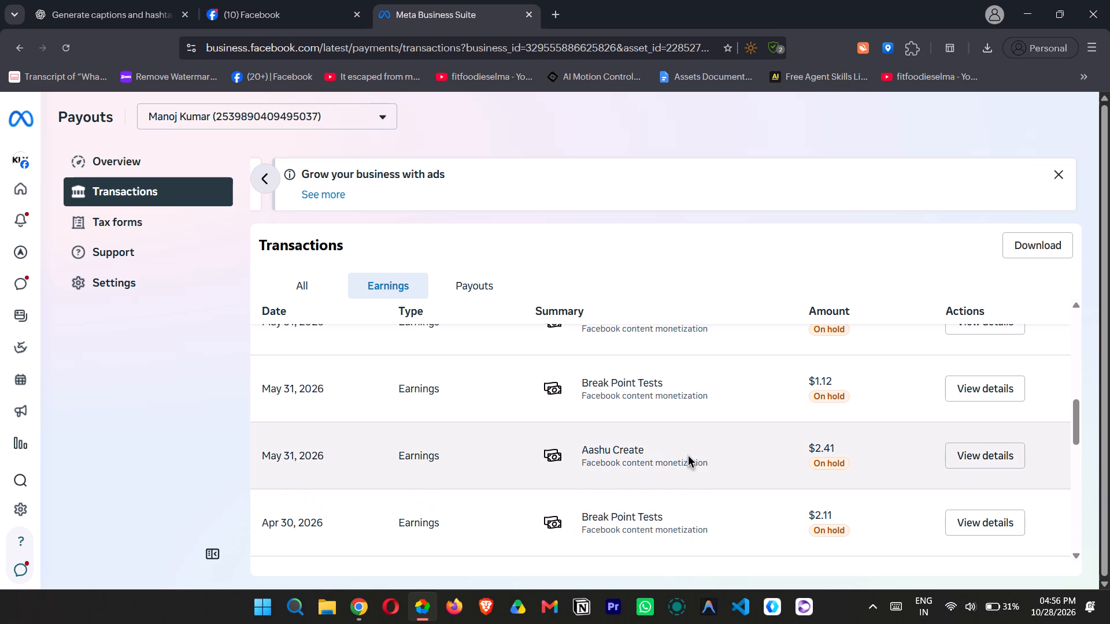
scroll(691, 458, "down", 1)
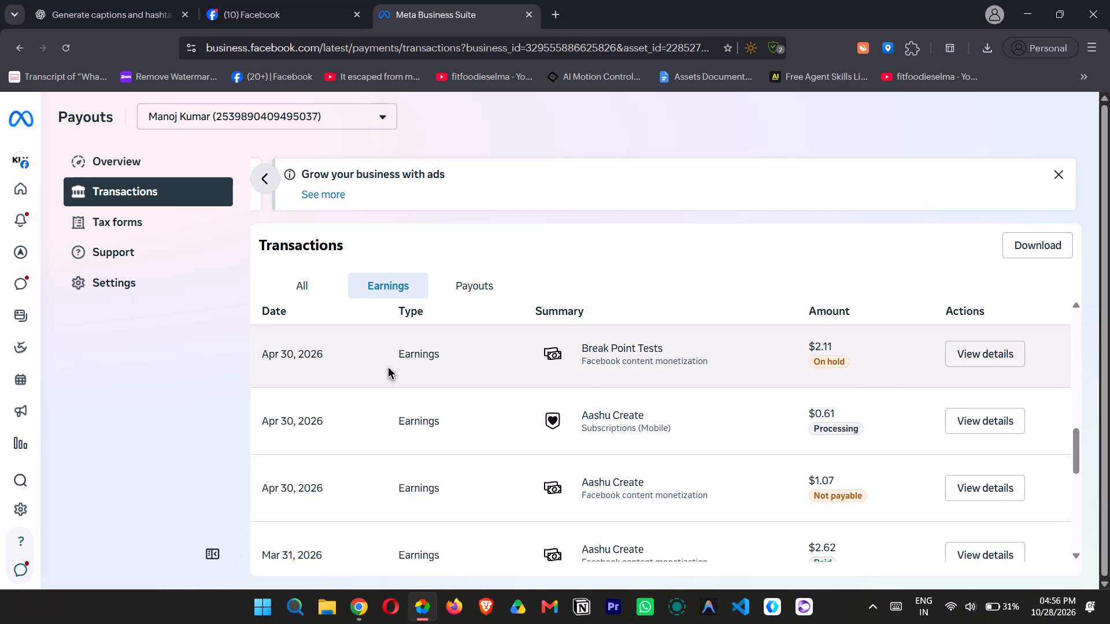
left_click_drag(297, 356, 328, 356)
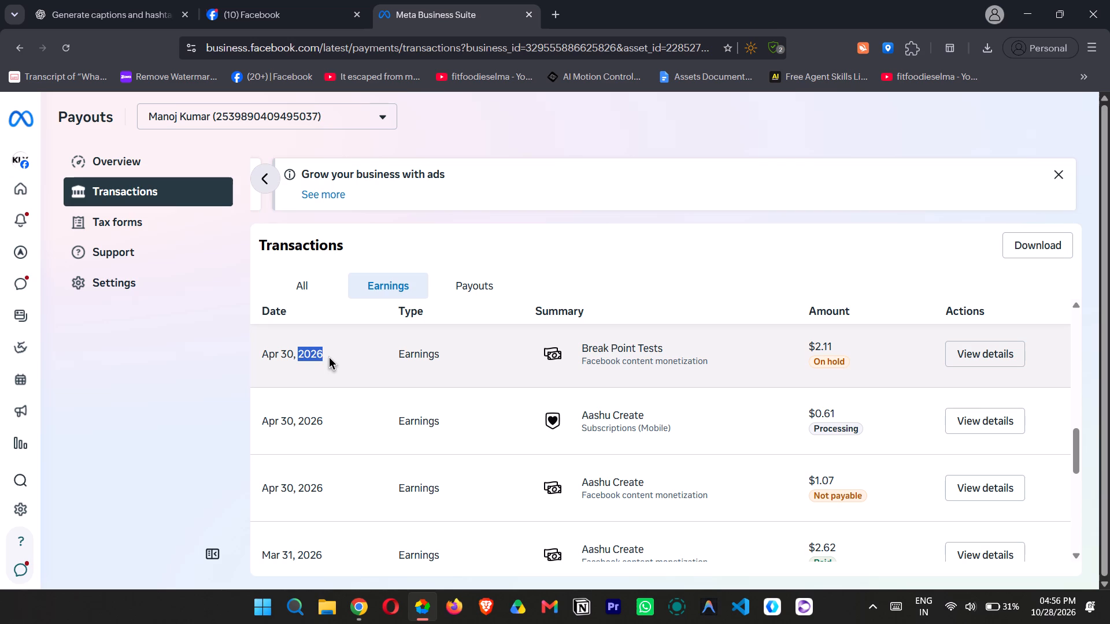
left_click(328, 356)
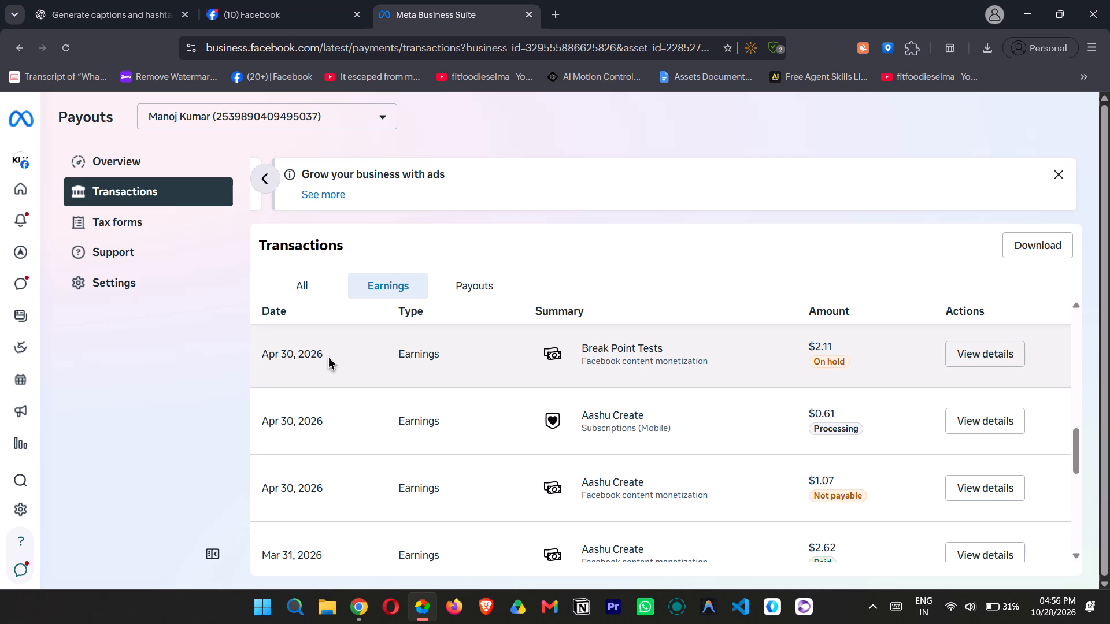
Highlight the Aashu Create summary in the May 31, 2026 earnings entry and read it.
scroll(328, 356, "up", 1)
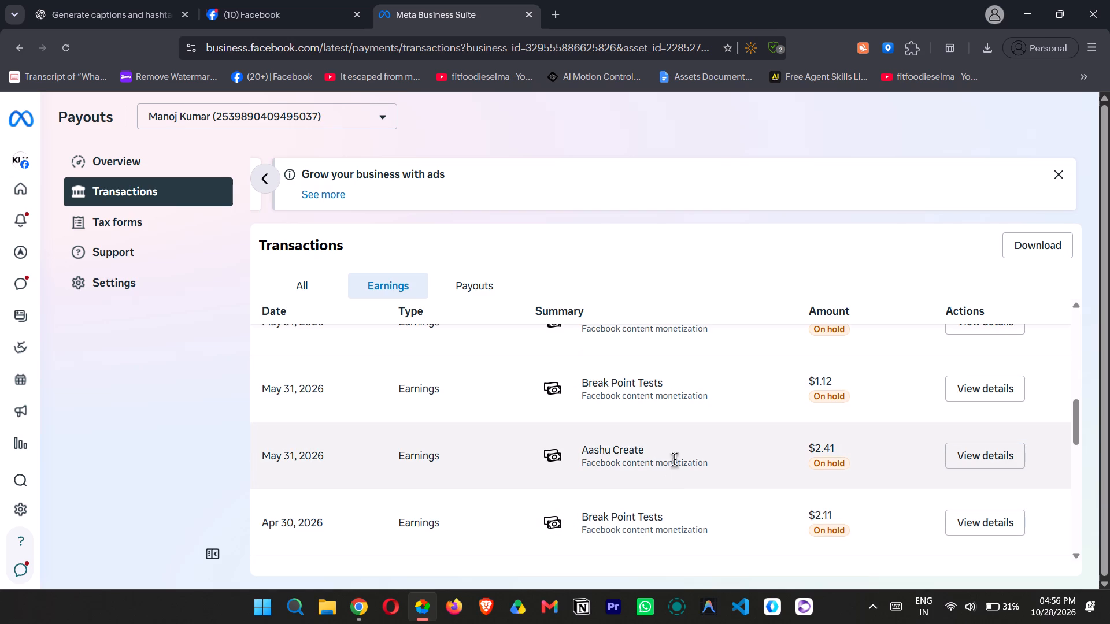
scroll(675, 459, "up", 1)
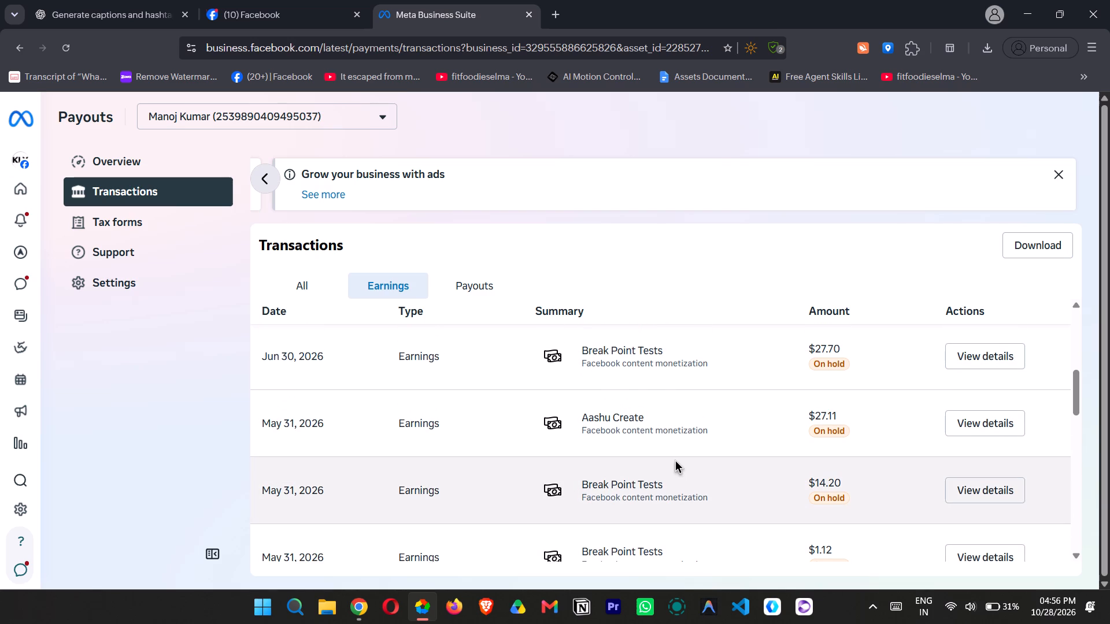
left_click_drag(730, 434, 582, 417)
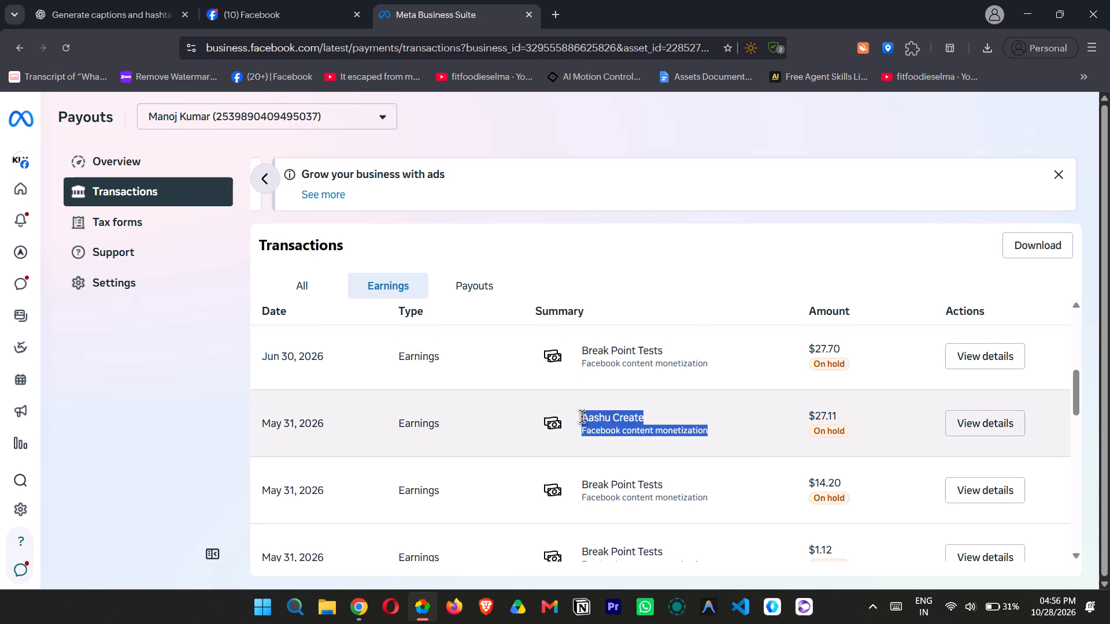
left_click_drag(582, 417, 581, 415)
left_click_drag(571, 415, 572, 424)
left_click_drag(573, 416, 717, 429)
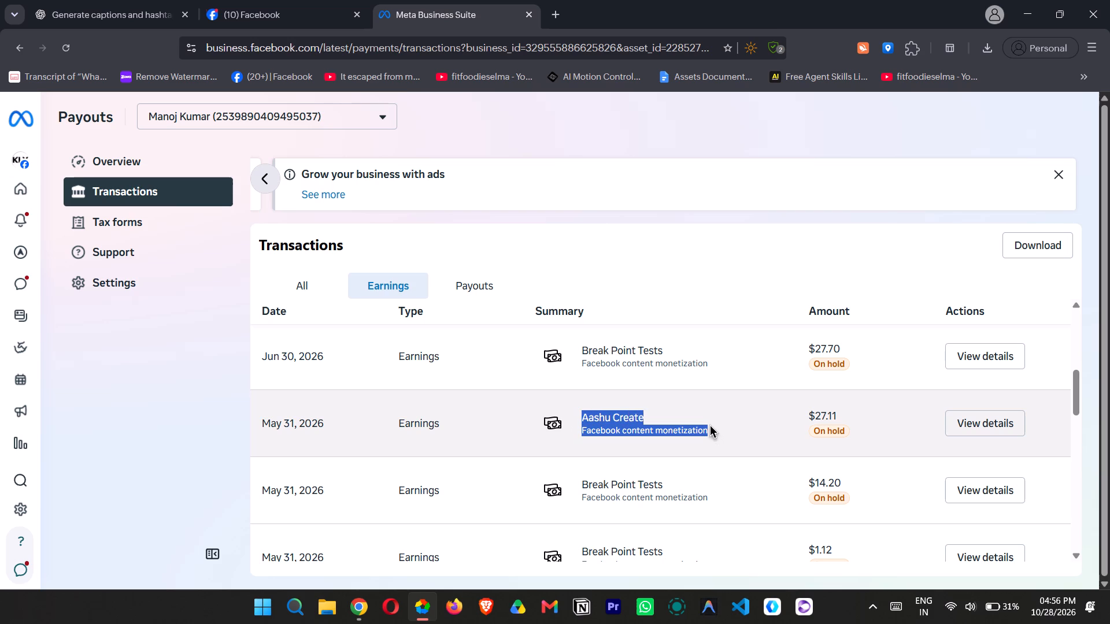
left_click(709, 424)
scroll(704, 407, "up", 7)
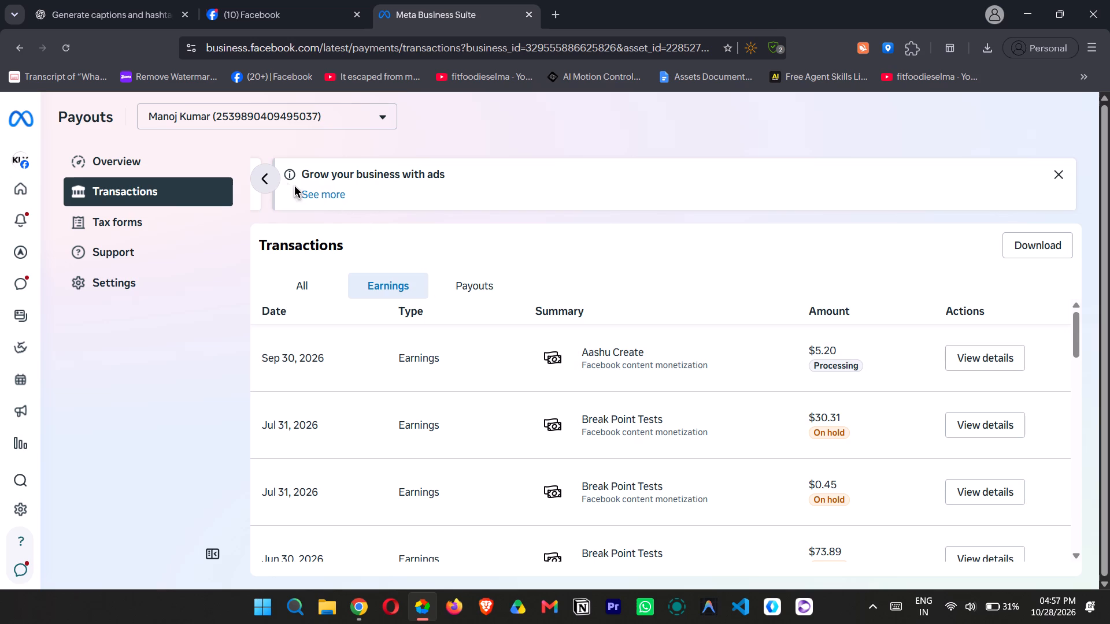
Open the payouts overview and read the on-the-way, not-paid-out and approximate earnings, highlighting the monthly content monetization entry.
left_click(271, 177)
left_click(179, 166)
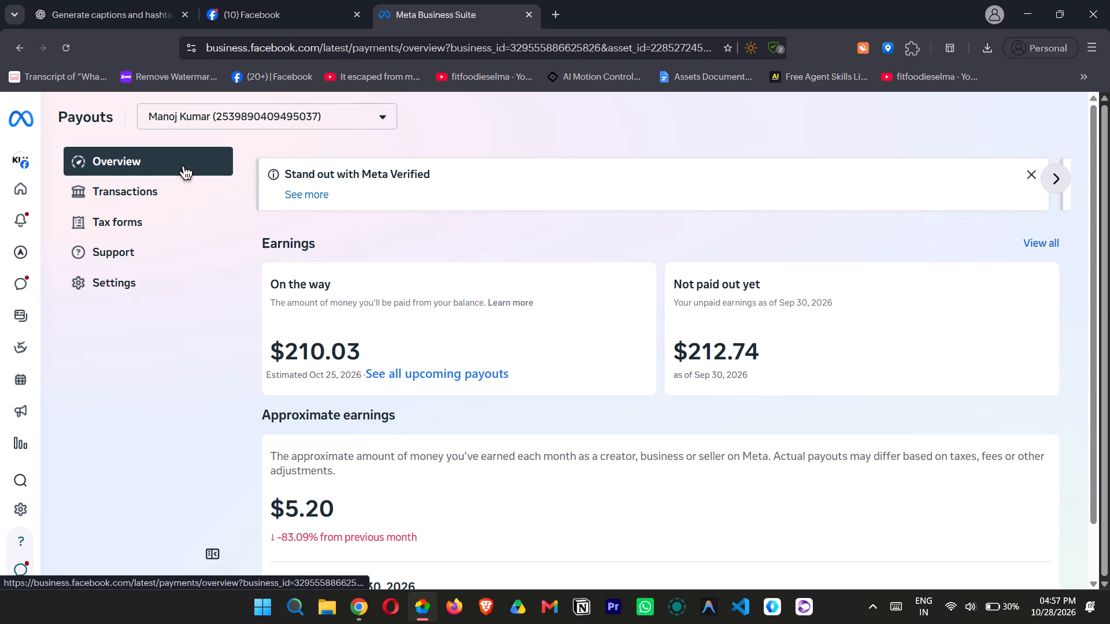
left_click_drag(272, 304, 543, 307)
left_click(526, 355)
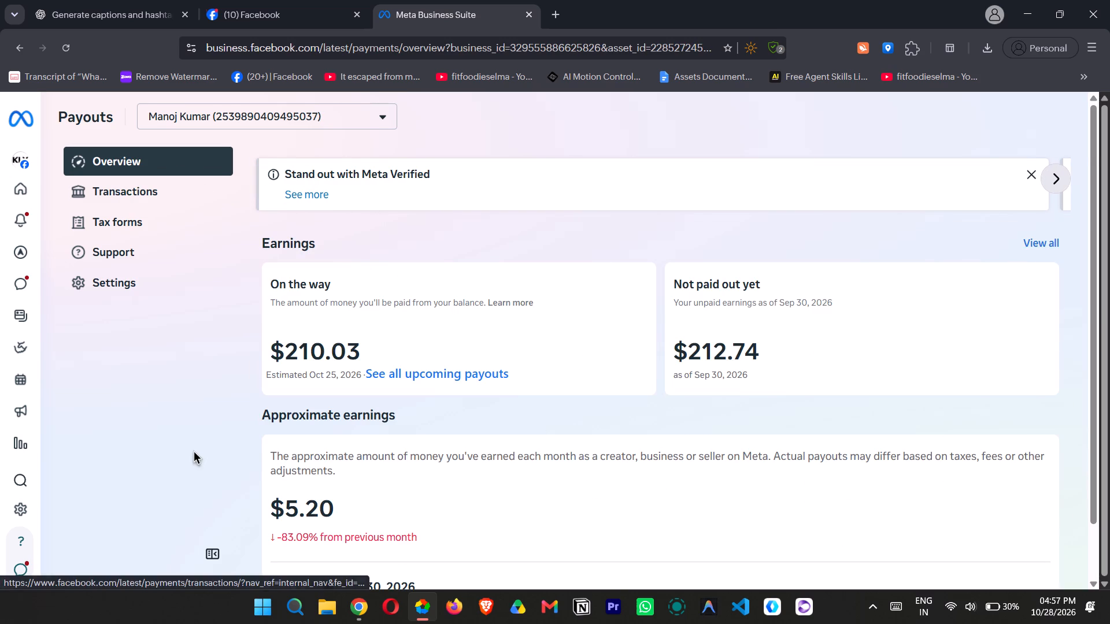
scroll(193, 448, "down", 3)
left_click_drag(290, 542, 488, 552)
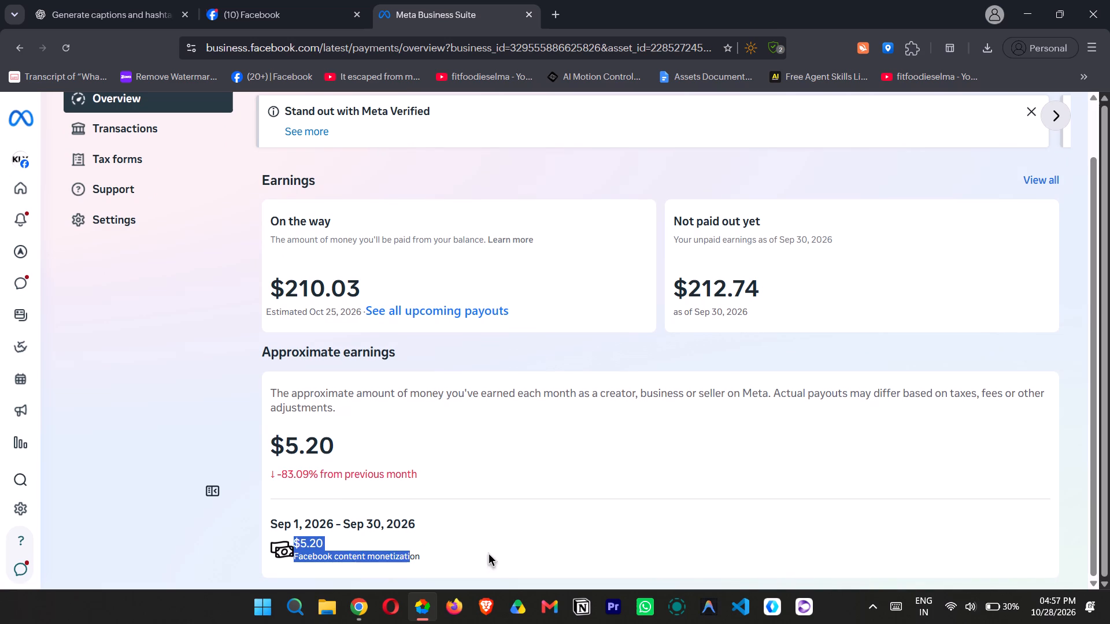
left_click_drag(488, 552, 492, 552)
left_click(493, 552)
View all earnings from the payouts overview and examine the transactions back to May 31, 2026.
left_click(1039, 176)
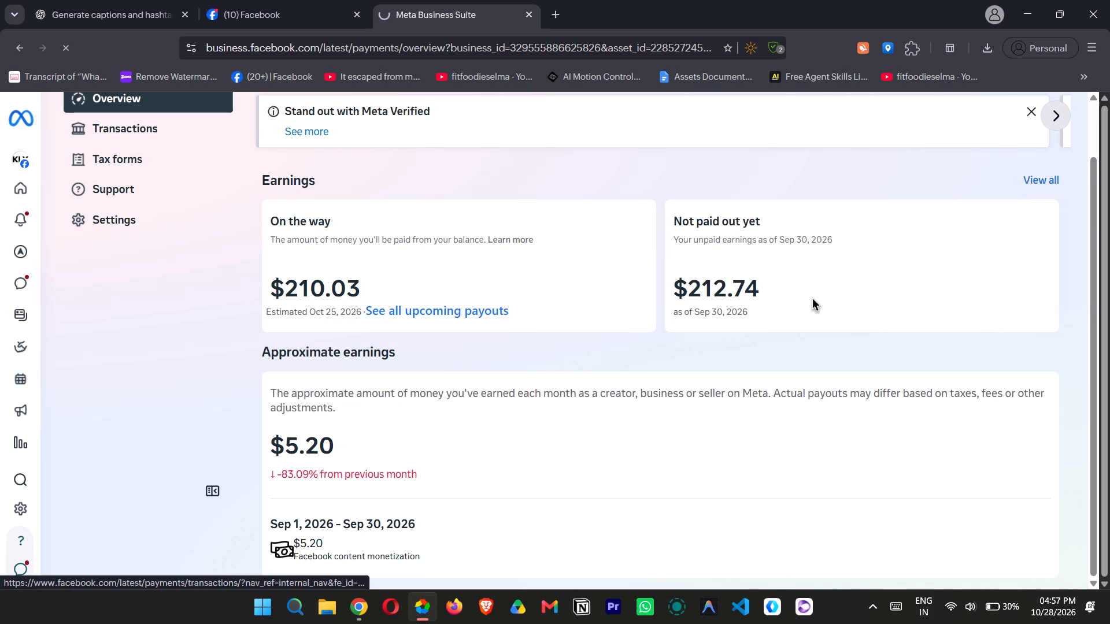
left_click_drag(543, 309, 302, 300)
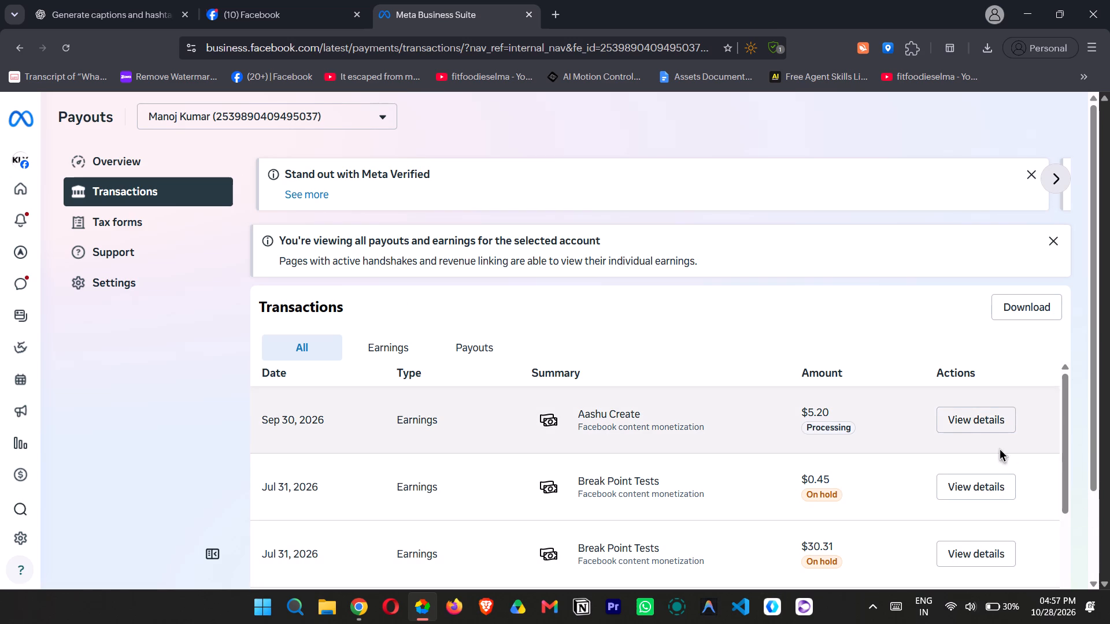
scroll(894, 423, "down", 4)
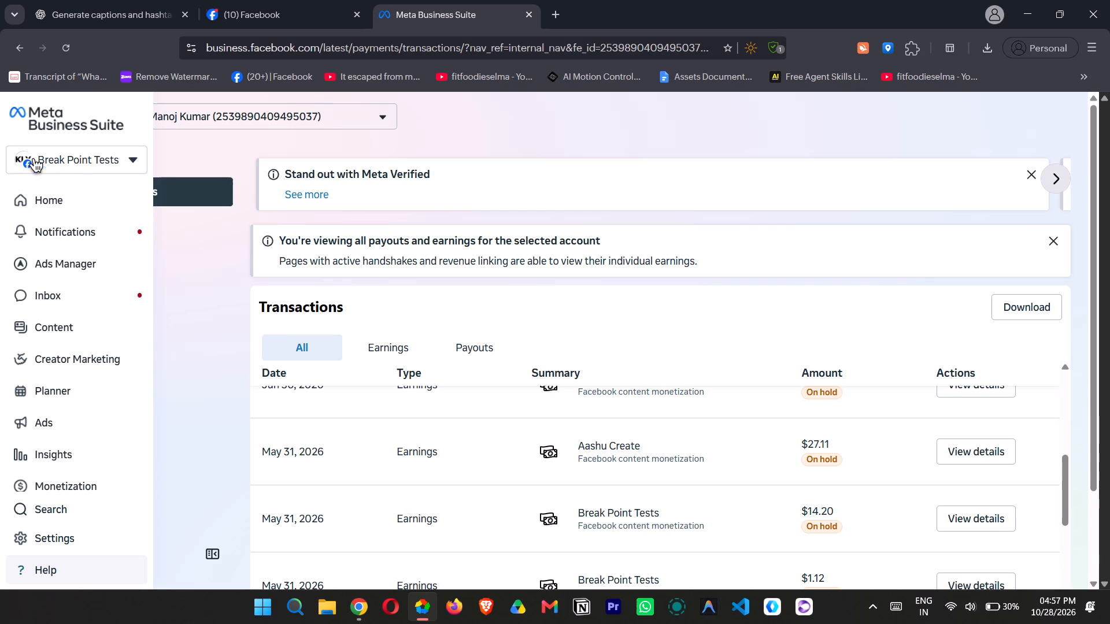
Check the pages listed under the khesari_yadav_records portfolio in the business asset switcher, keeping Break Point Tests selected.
left_click(71, 154)
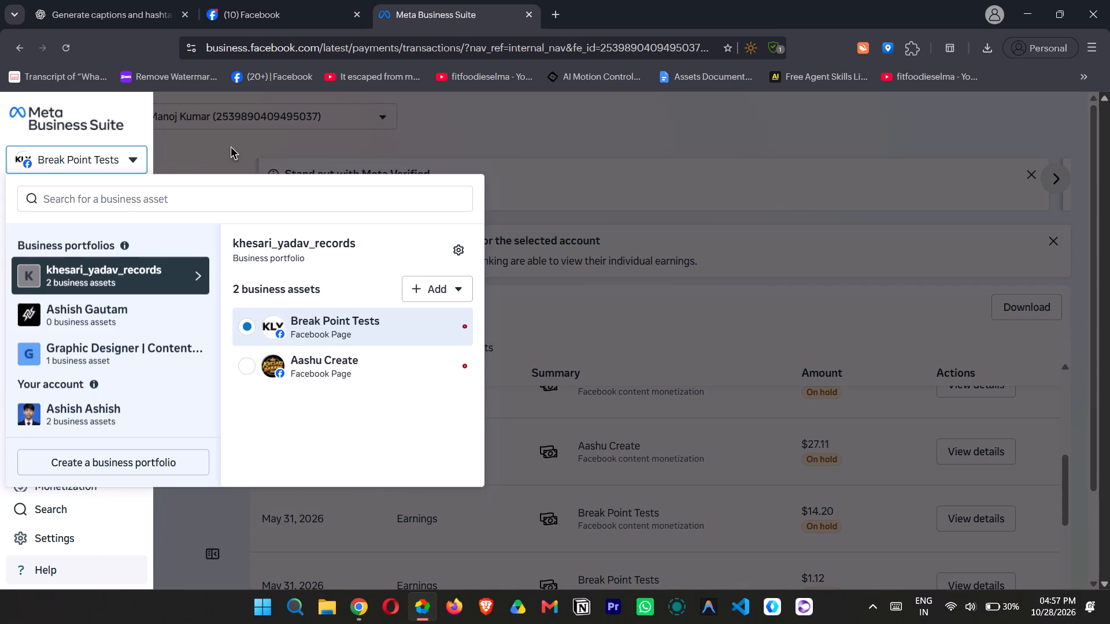
left_click(230, 146)
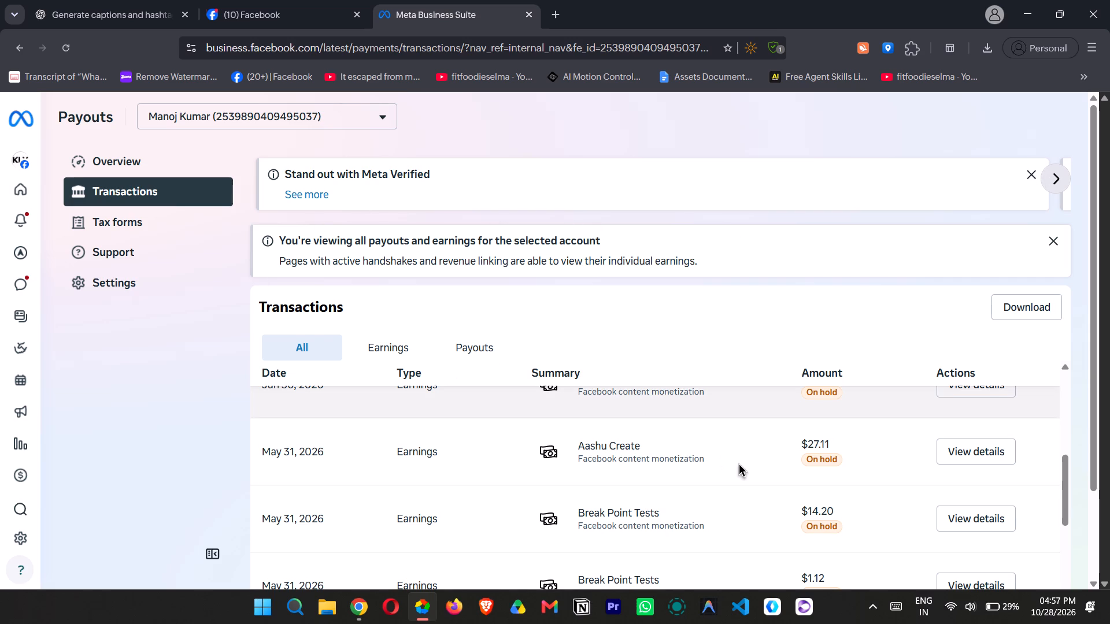
Examine the amounts and hold statuses in the payout transactions from September 30 back to April 30, 2026.
left_click_drag(797, 374, 845, 370)
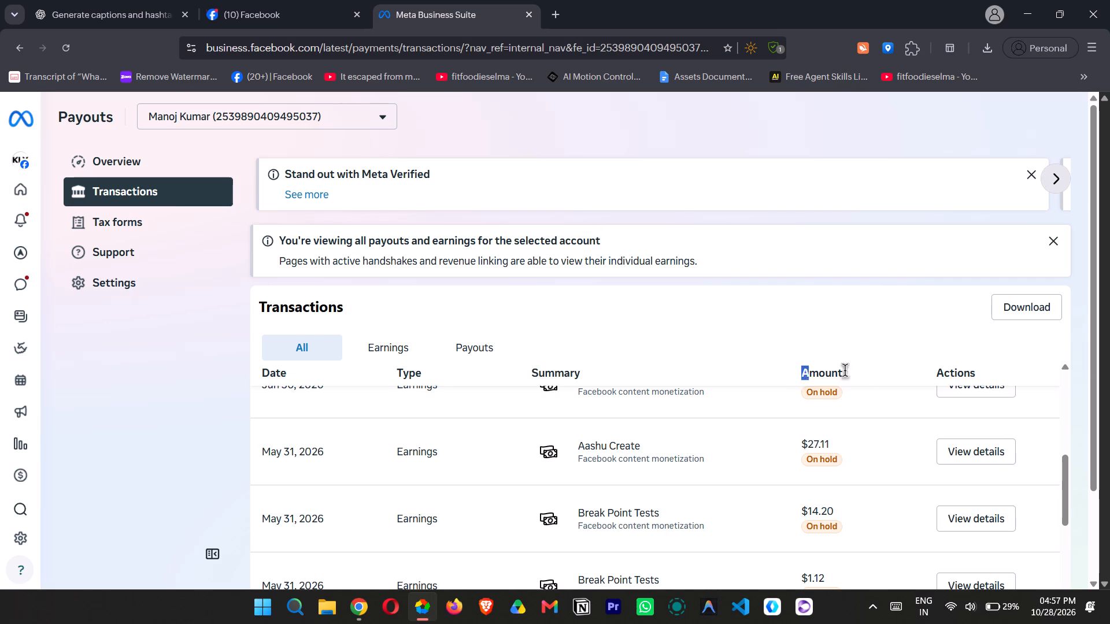
left_click_drag(845, 370, 852, 369)
left_click(849, 369)
scroll(670, 458, "up", 5)
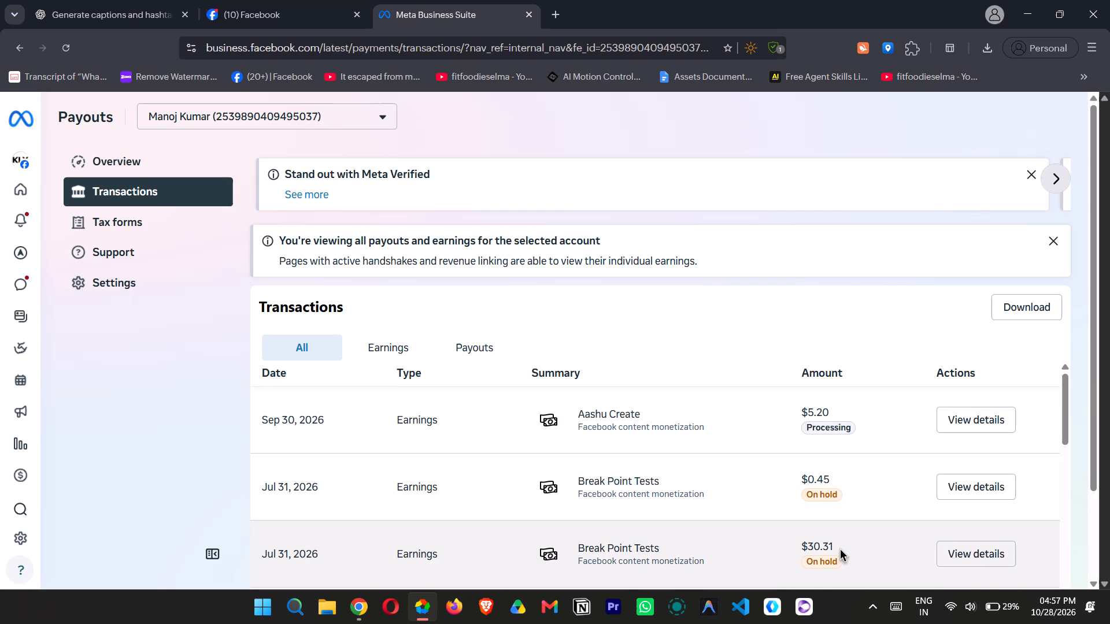
scroll(838, 544, "down", 1)
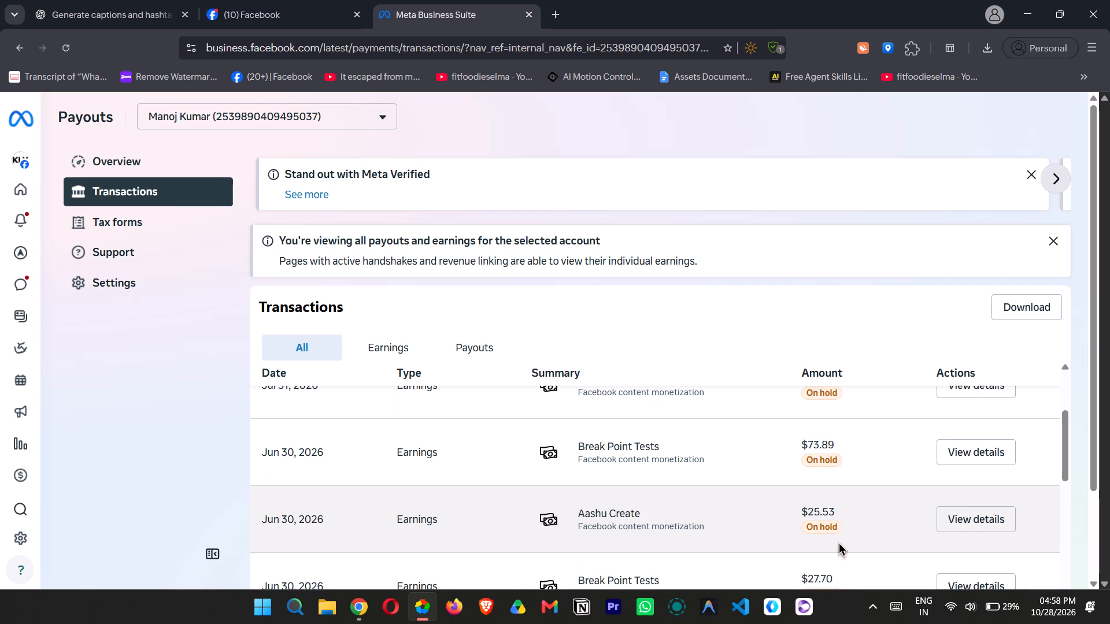
scroll(838, 540, "up", 2)
scroll(838, 538, "down", 2)
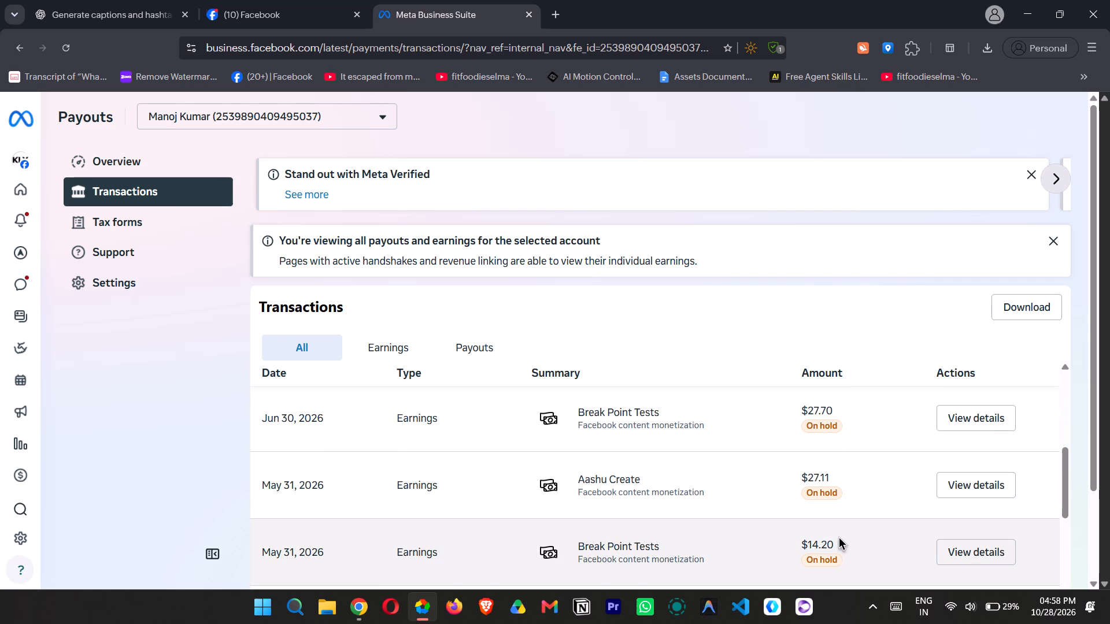
scroll(838, 536, "down", 1)
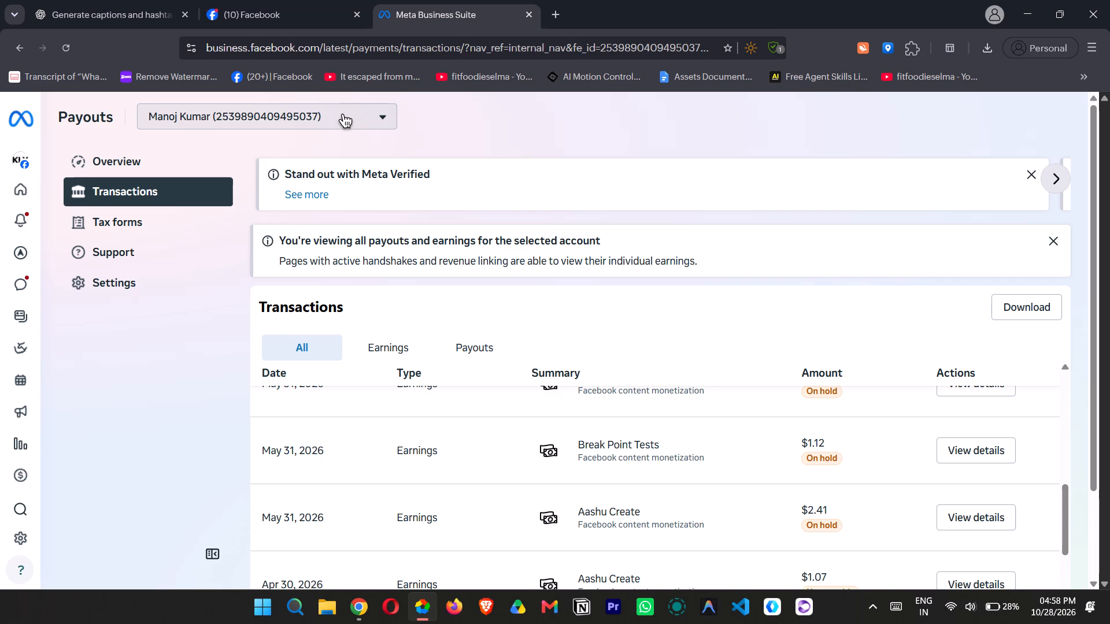
Open the Monetization overview and review the page eligibility of Break Point Tests for Content Monetization and Stars.
right_click_drag(337, 110, 235, 93)
left_click(97, 378)
left_click(68, 481)
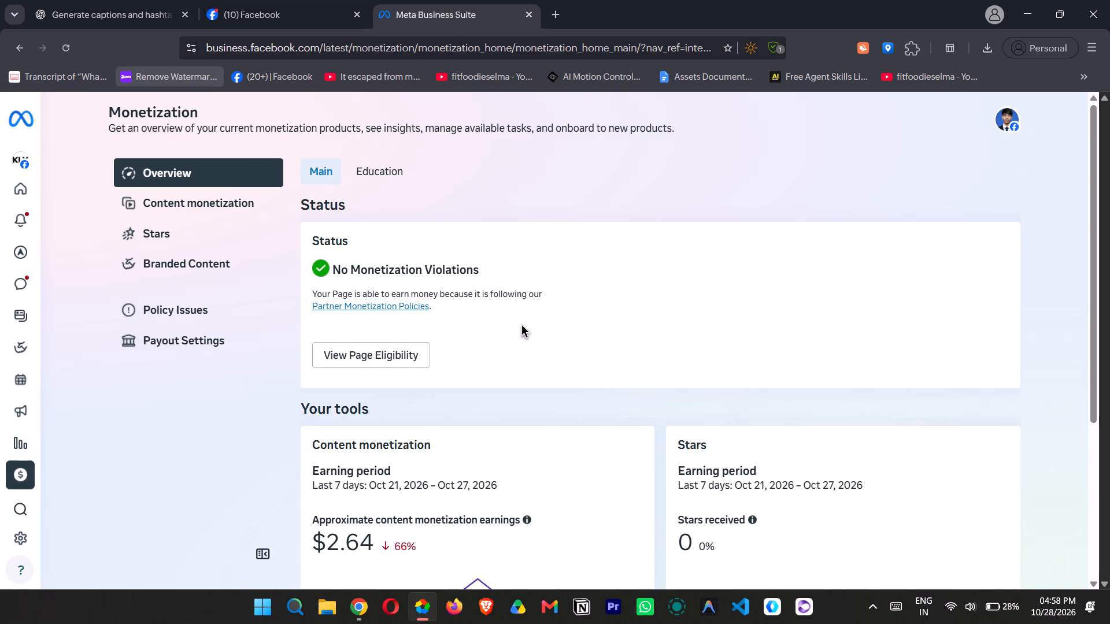
left_click(402, 343)
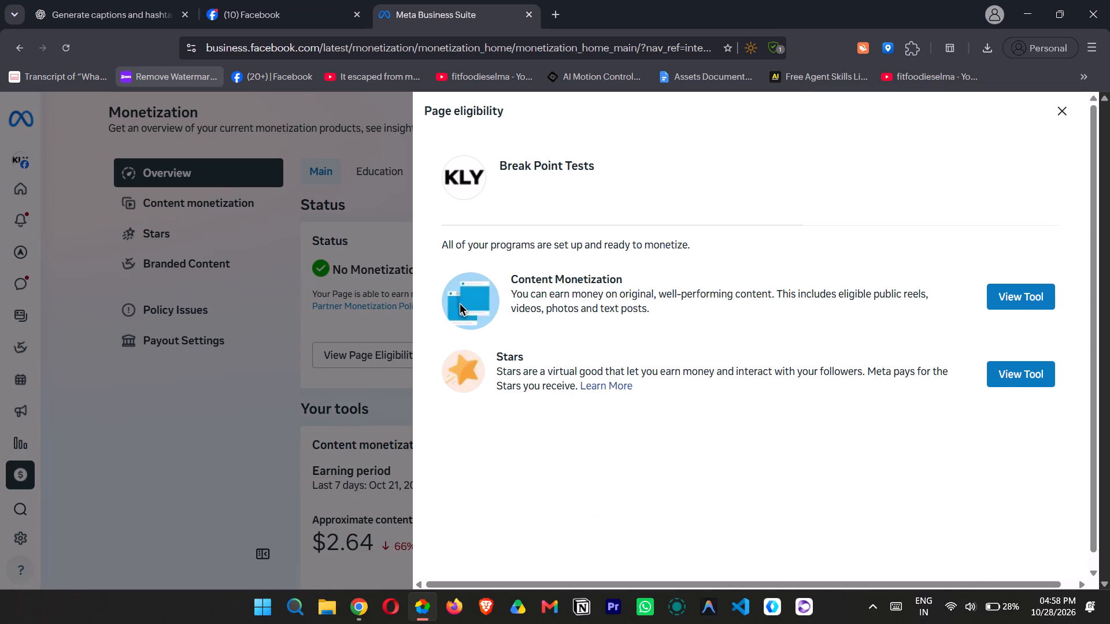
scroll(657, 325, "down", 2)
scroll(670, 332, "up", 3)
scroll(658, 337, "down", 3)
scroll(628, 340, "up", 2)
left_click(387, 268)
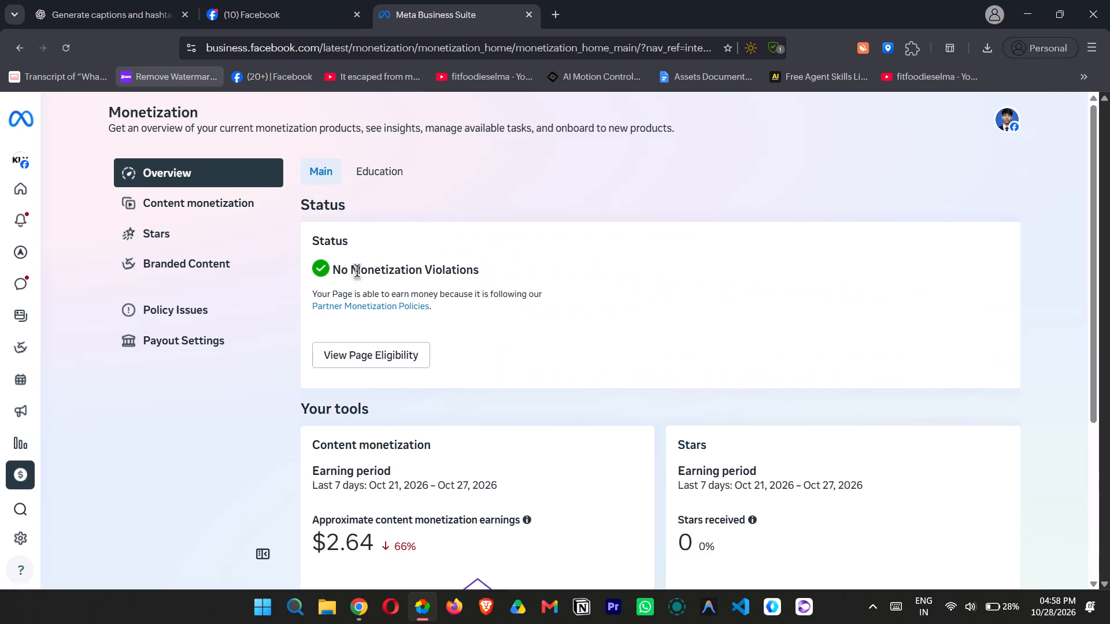
Check the monetization policy issues of Break Point Tests, covering recent violations and monetization tools.
left_click(216, 307)
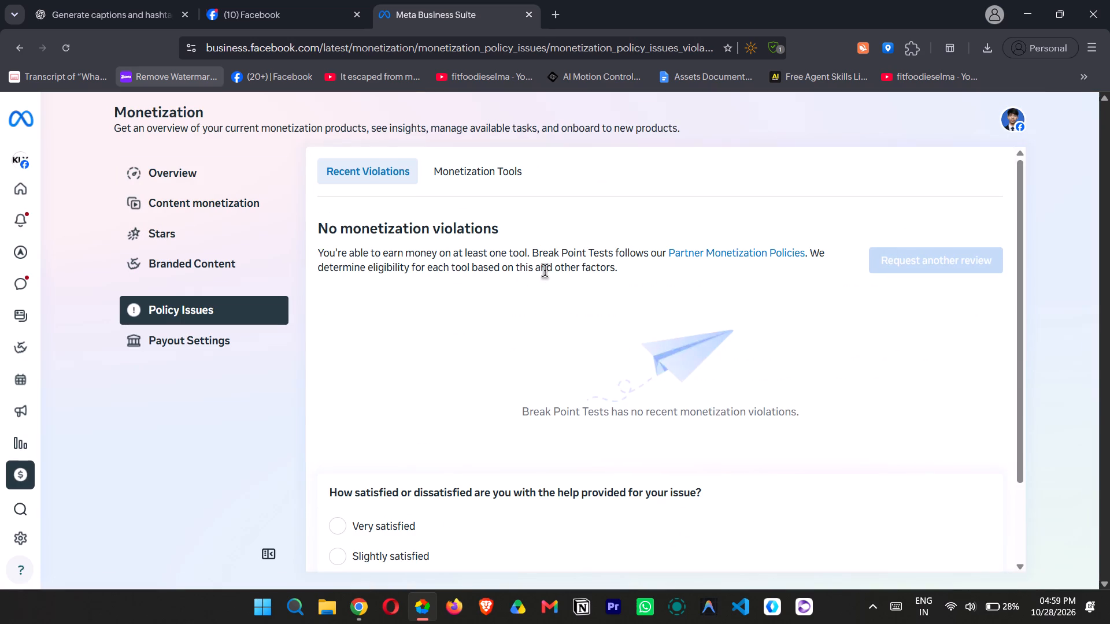
left_click(501, 174)
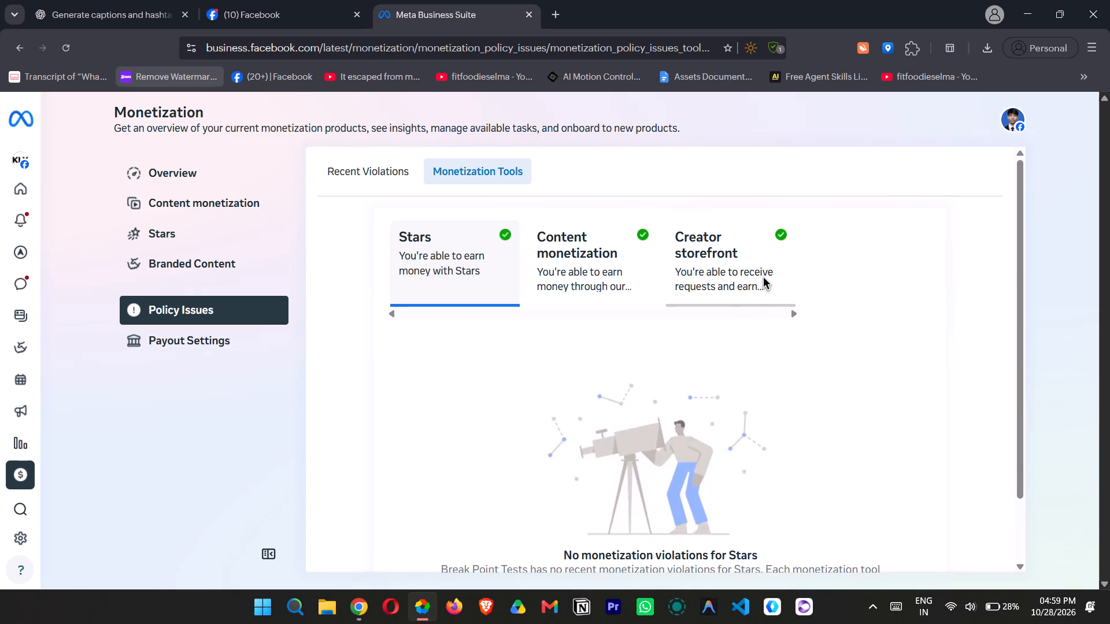
Check the Creator storefront monetization tool of Break Point Tests for policy violations.
left_click(762, 274)
scroll(734, 443, "down", 3)
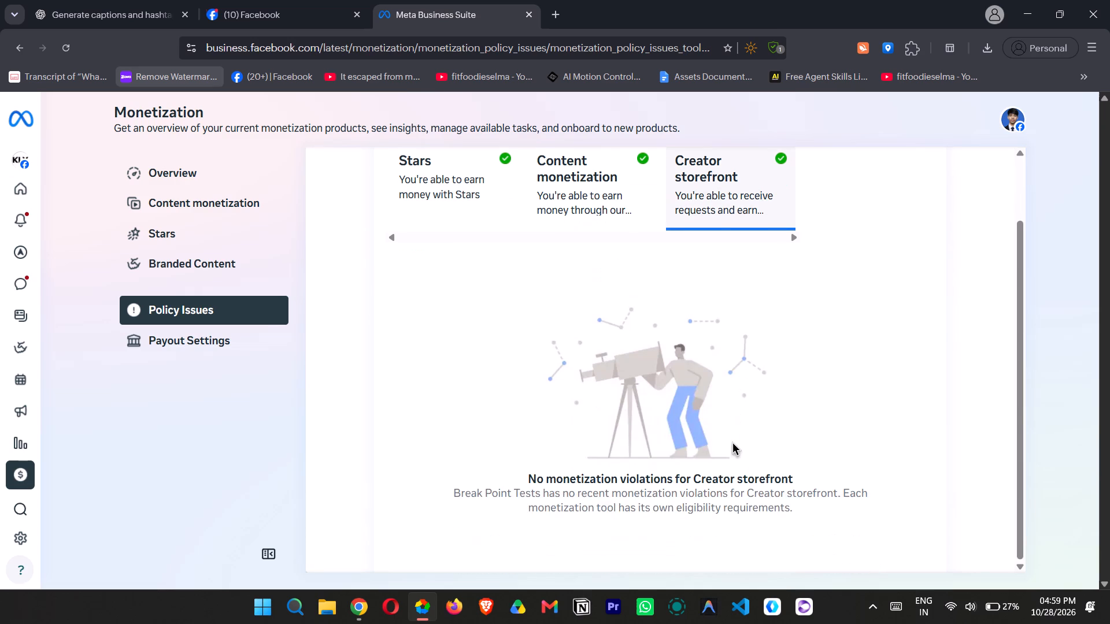
scroll(732, 437, "up", 3)
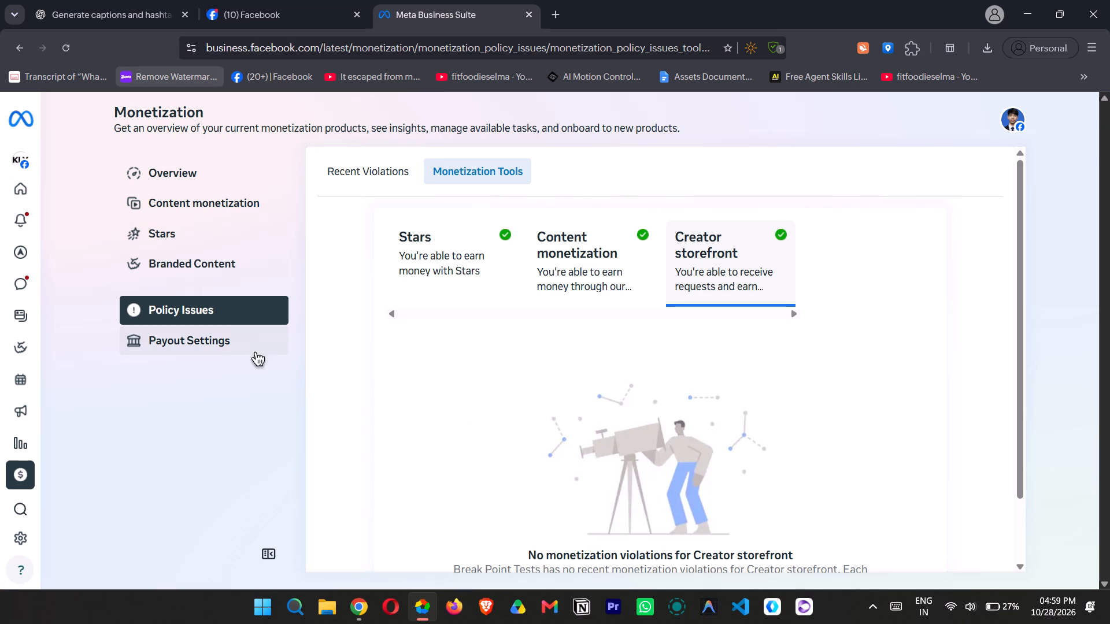
left_click(606, 404)
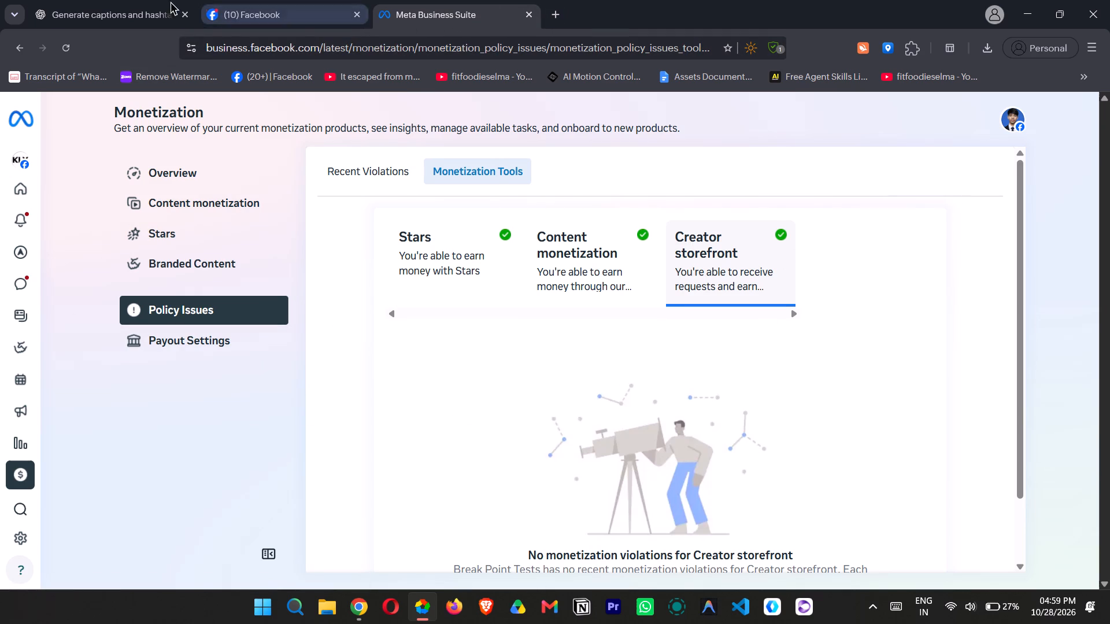
Return to the Facebook payout earnings details and close the Meta support chat.
left_click(300, 5)
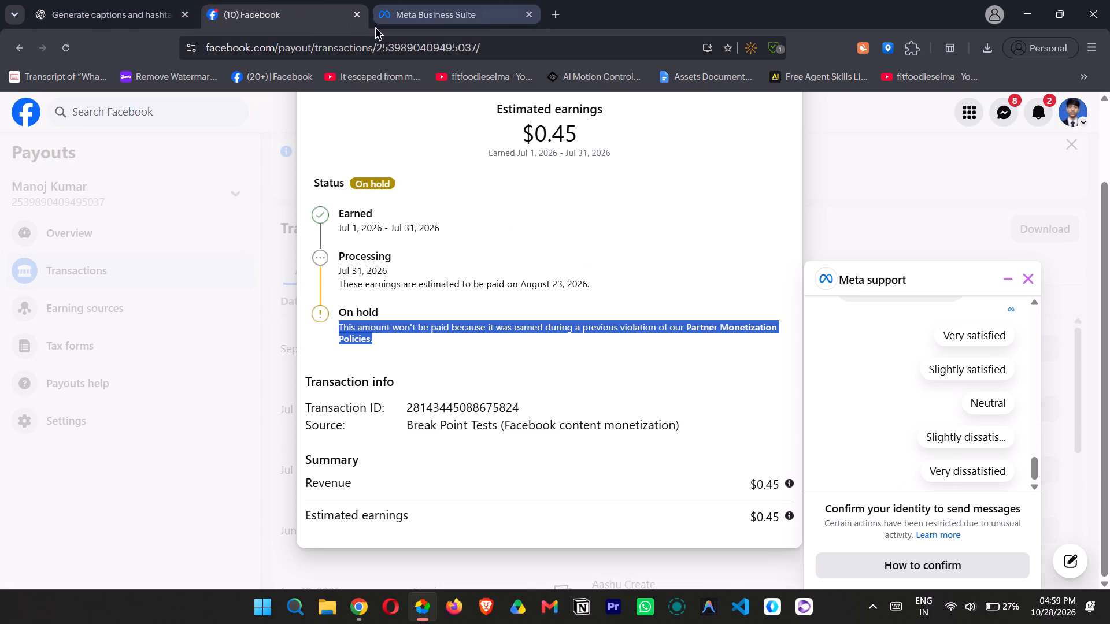
left_click(520, 226)
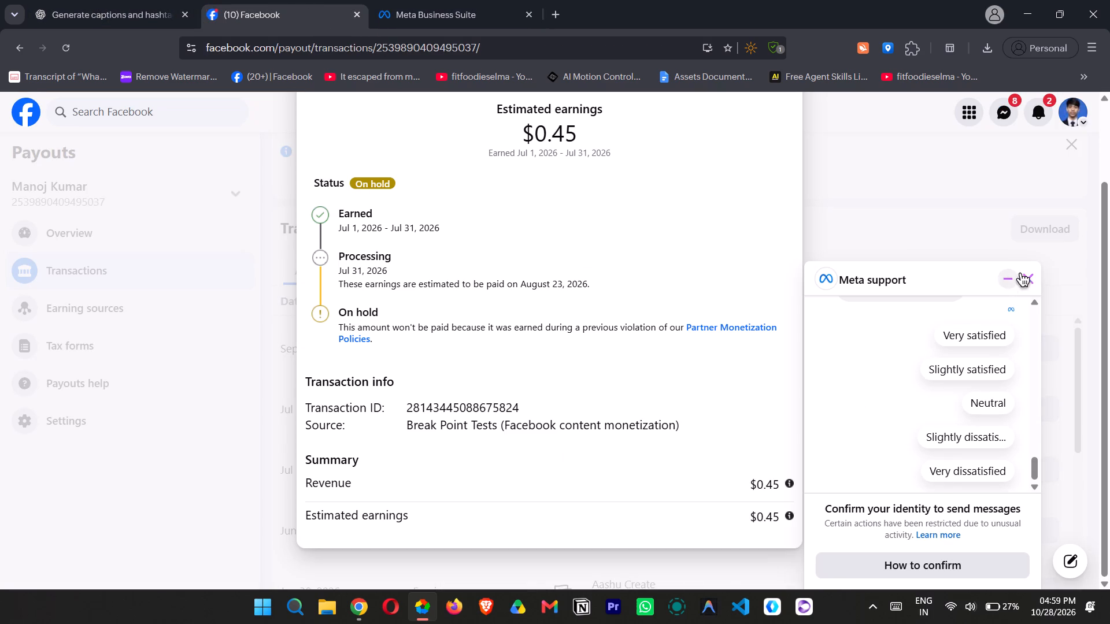
left_click(1028, 278)
Examine the hold reason, transaction info and source of the on-hold July Break Point Tests earnings, closing the details when done.
scroll(482, 315, "down", 2)
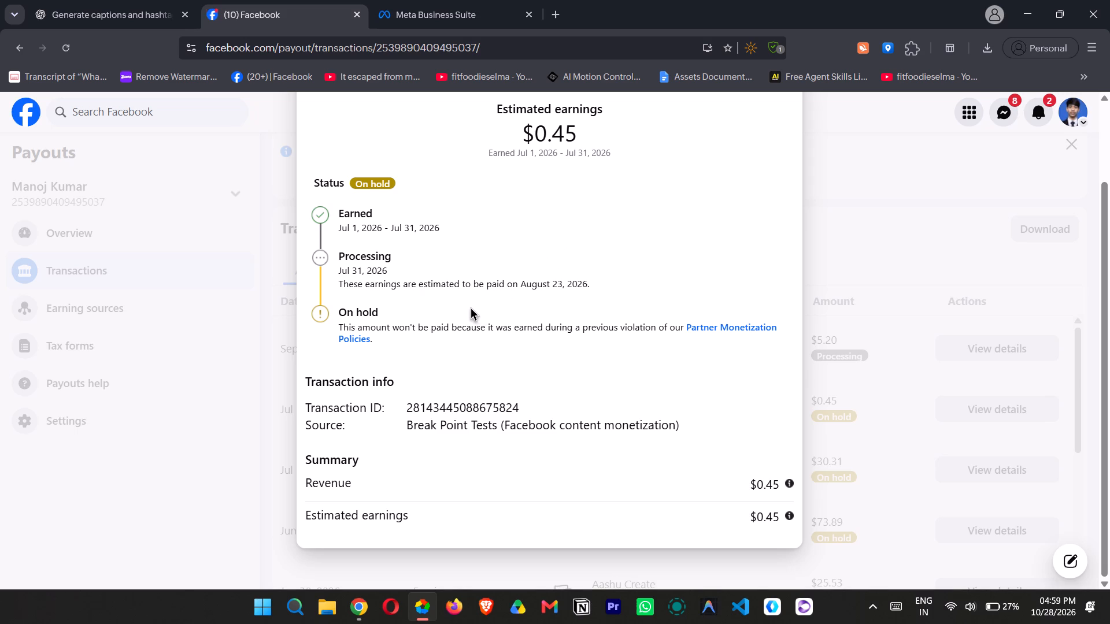
left_click_drag(399, 406, 658, 422)
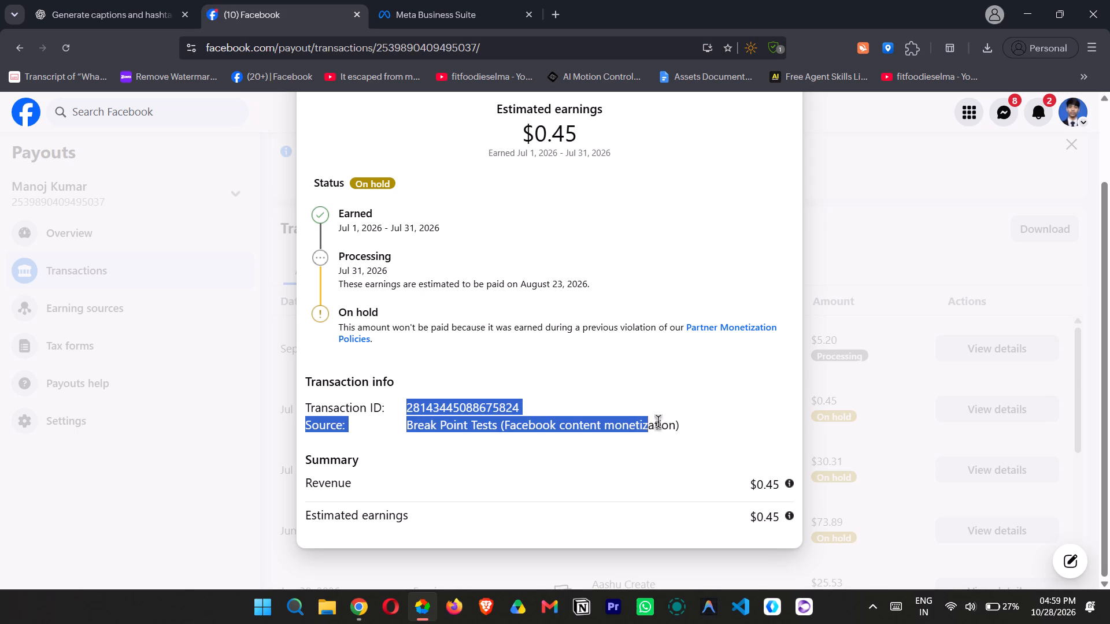
left_click_drag(658, 422, 690, 426)
left_click(690, 426)
left_click_drag(691, 426, 502, 418)
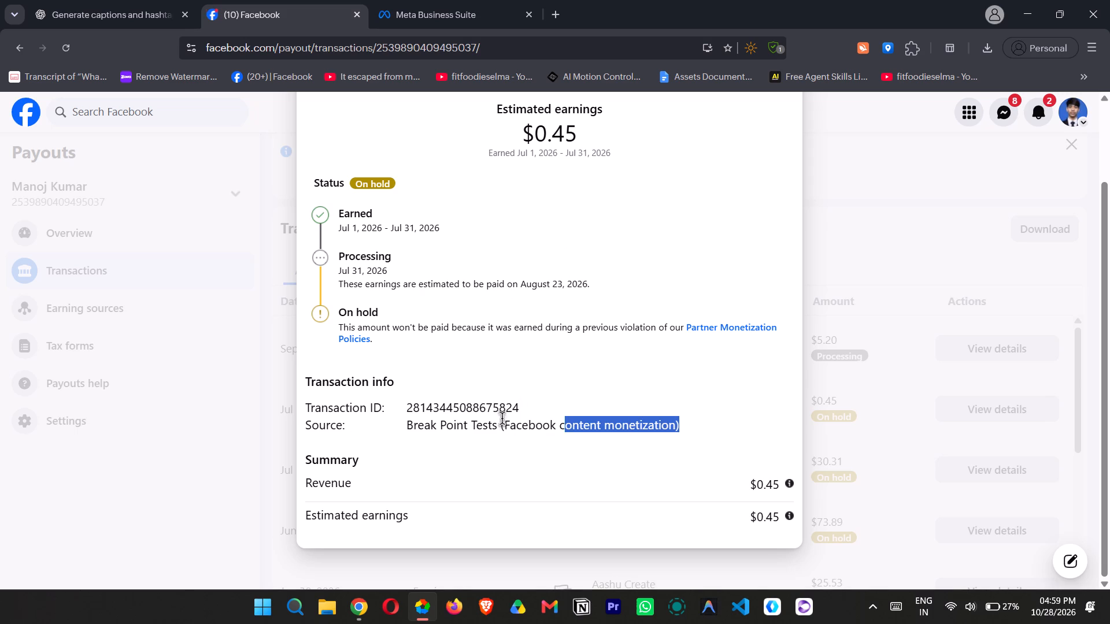
left_click_drag(502, 418, 407, 405)
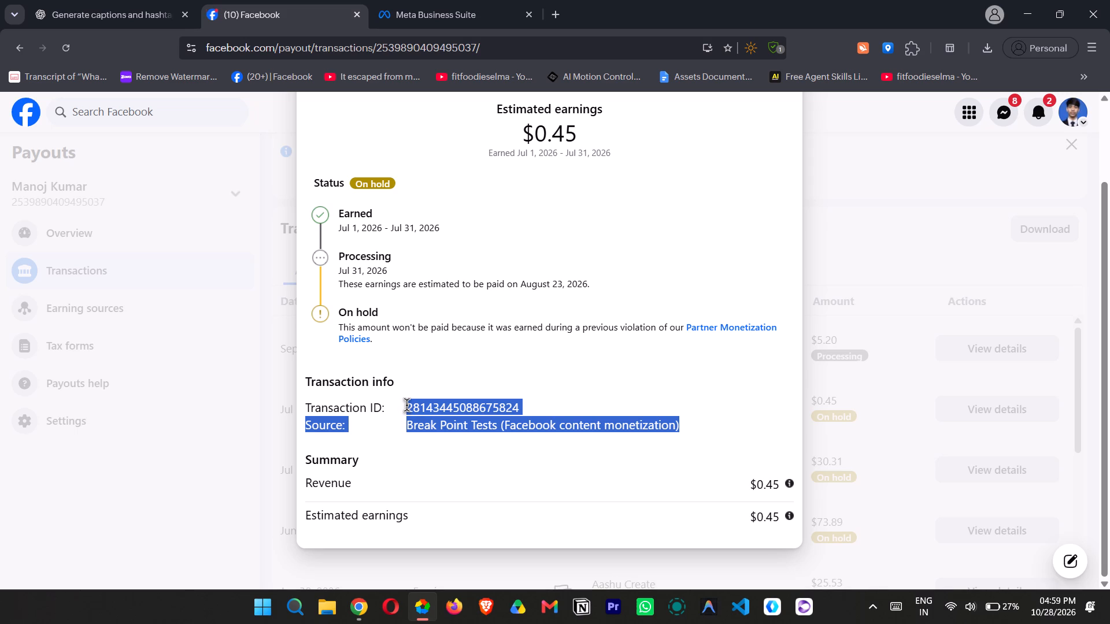
left_click(407, 405)
scroll(402, 396, "down", 2)
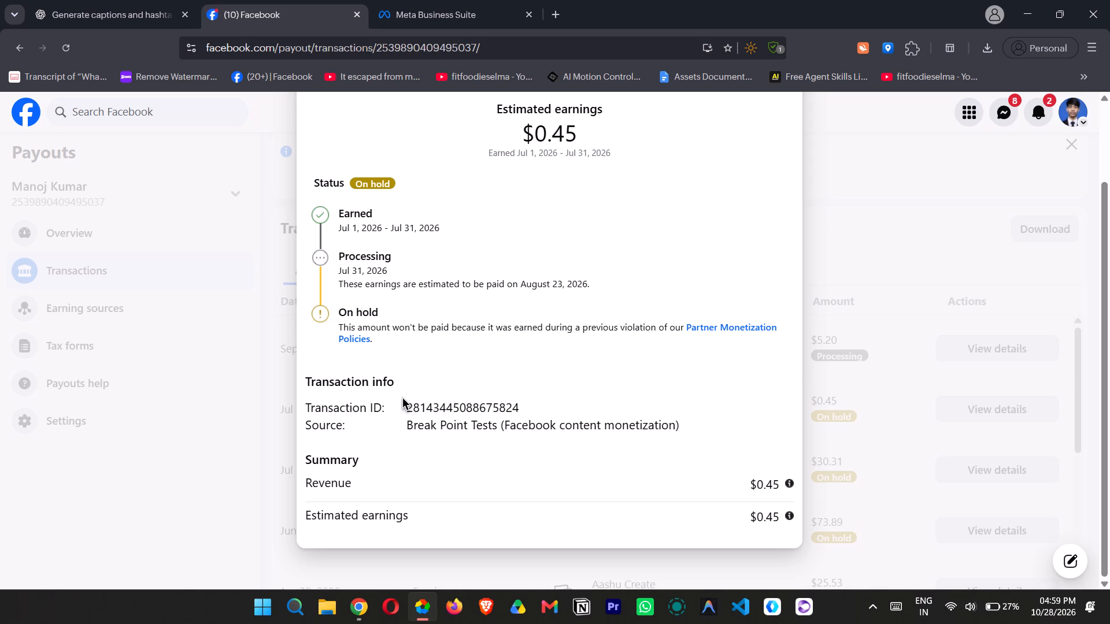
scroll(400, 380, "up", 2)
scroll(580, 375, "up", 2)
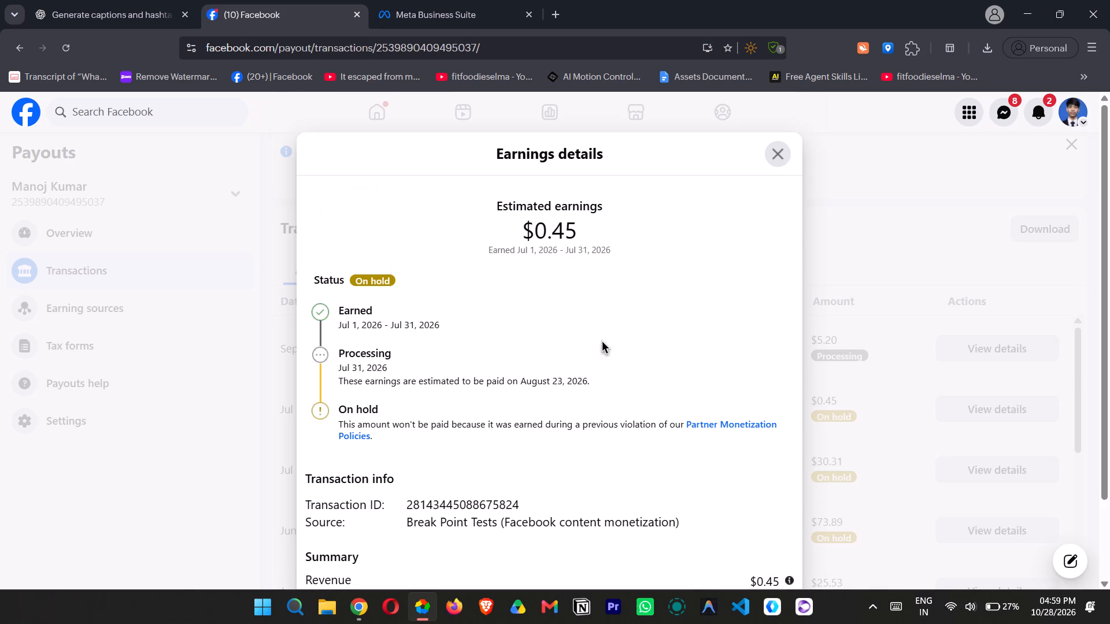
scroll(601, 340, "up", 1)
left_click(776, 158)
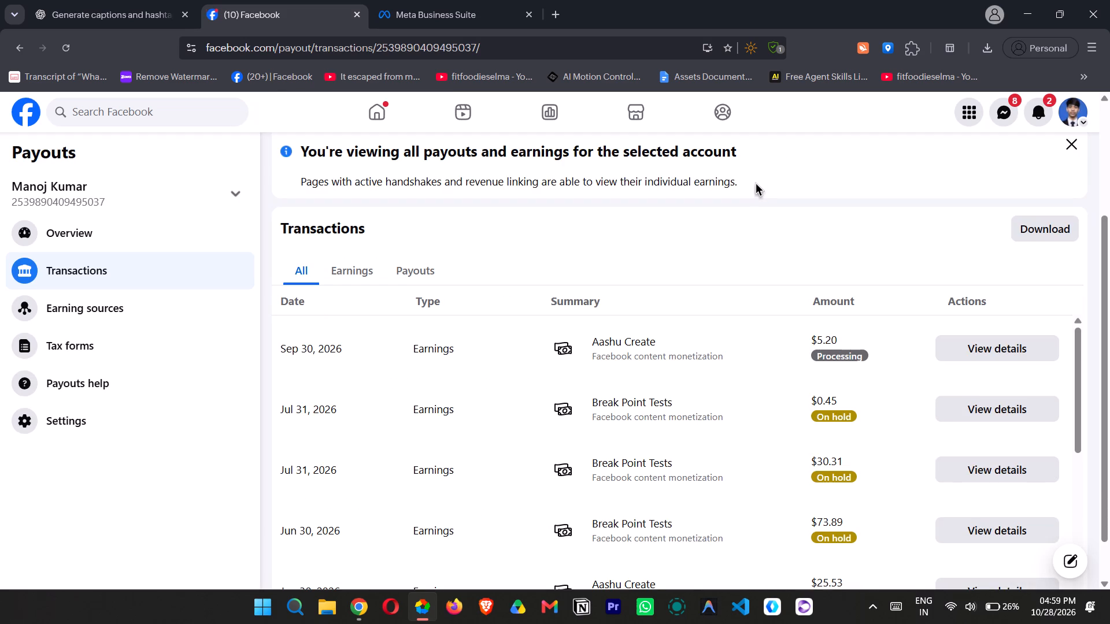
Open the payout account's earning sources and examine the linked pages down to the Trending Star Khesari yadav entries.
left_click(119, 304)
scroll(541, 393, "down", 3)
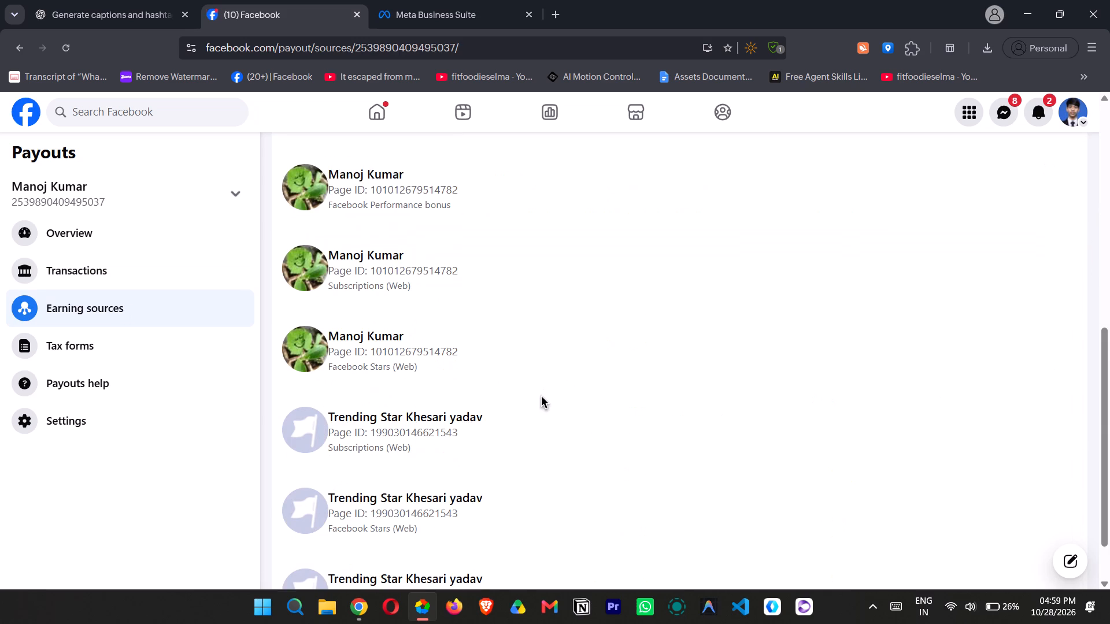
scroll(541, 395, "down", 2)
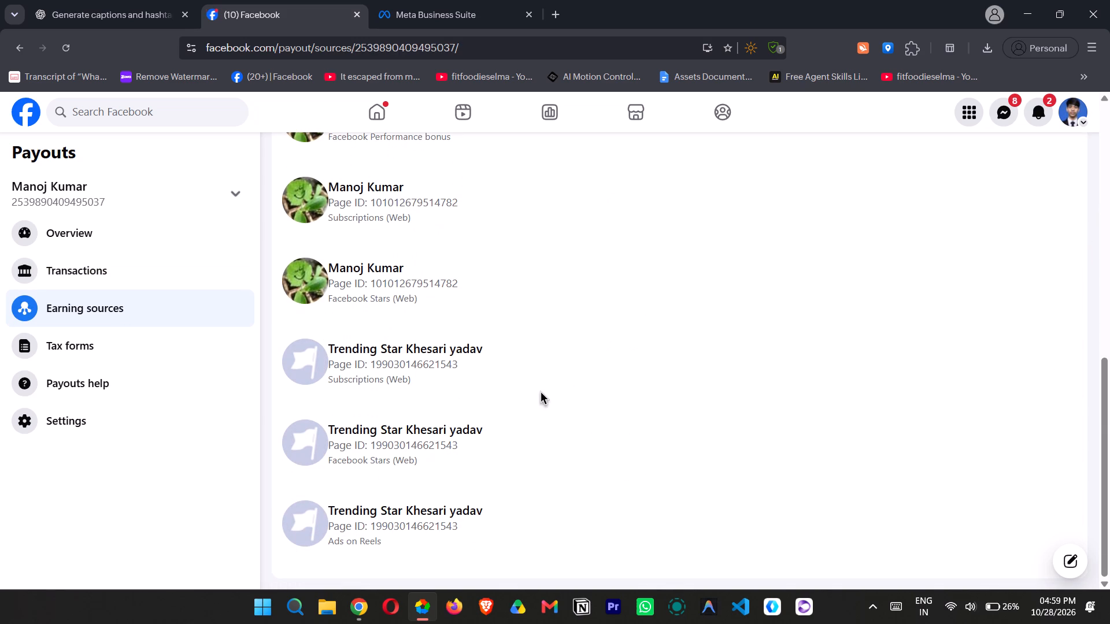
left_click_drag(312, 431, 308, 467)
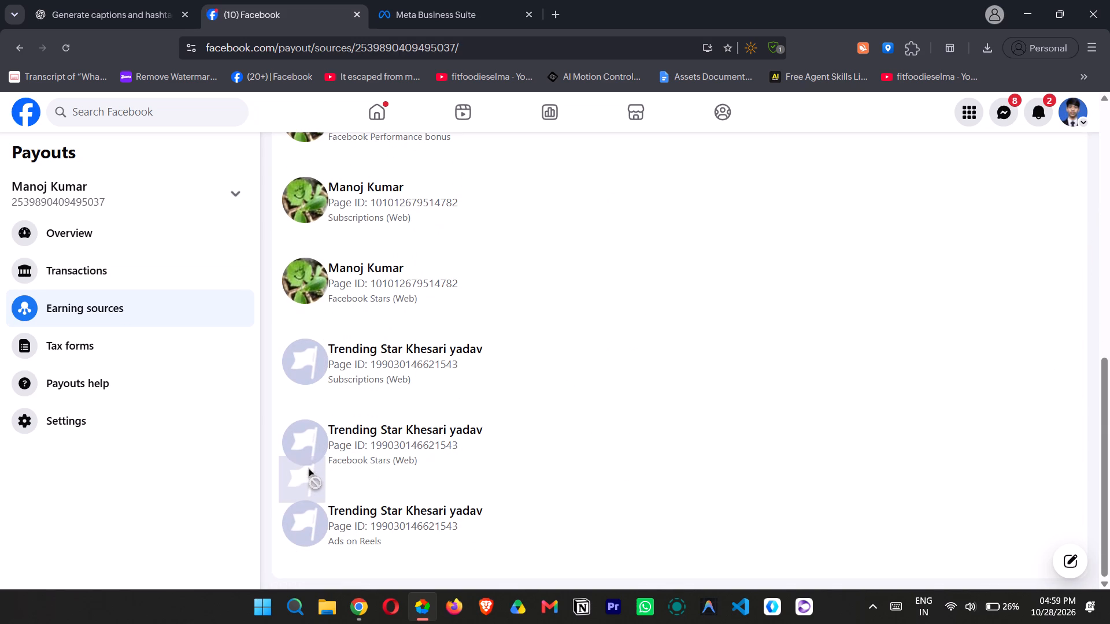
left_click_drag(308, 467, 313, 478)
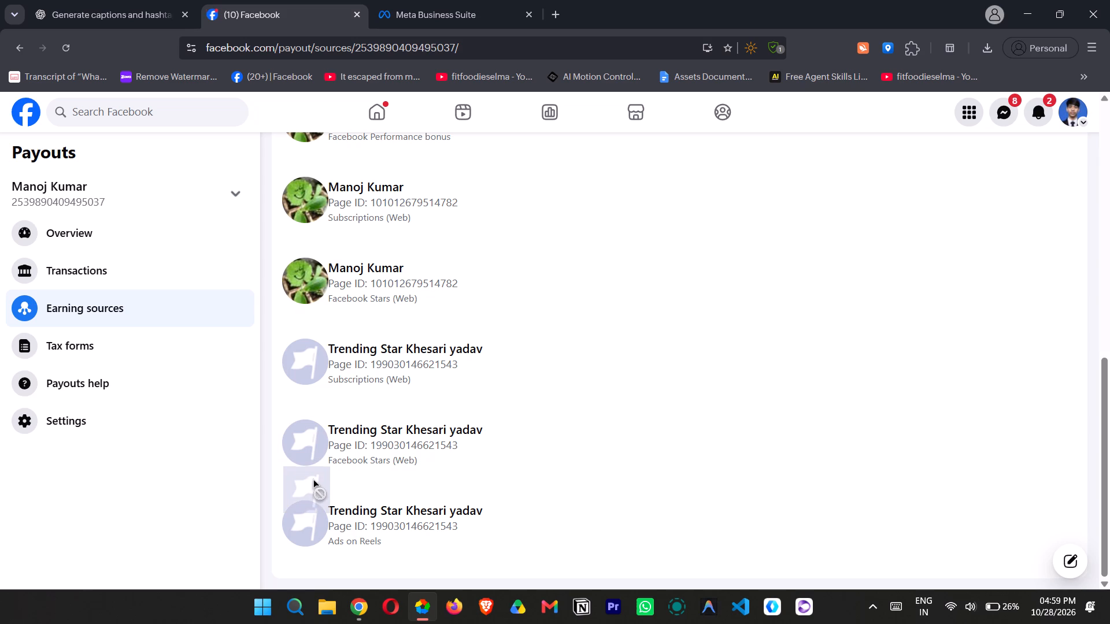
left_click_drag(313, 478, 309, 477)
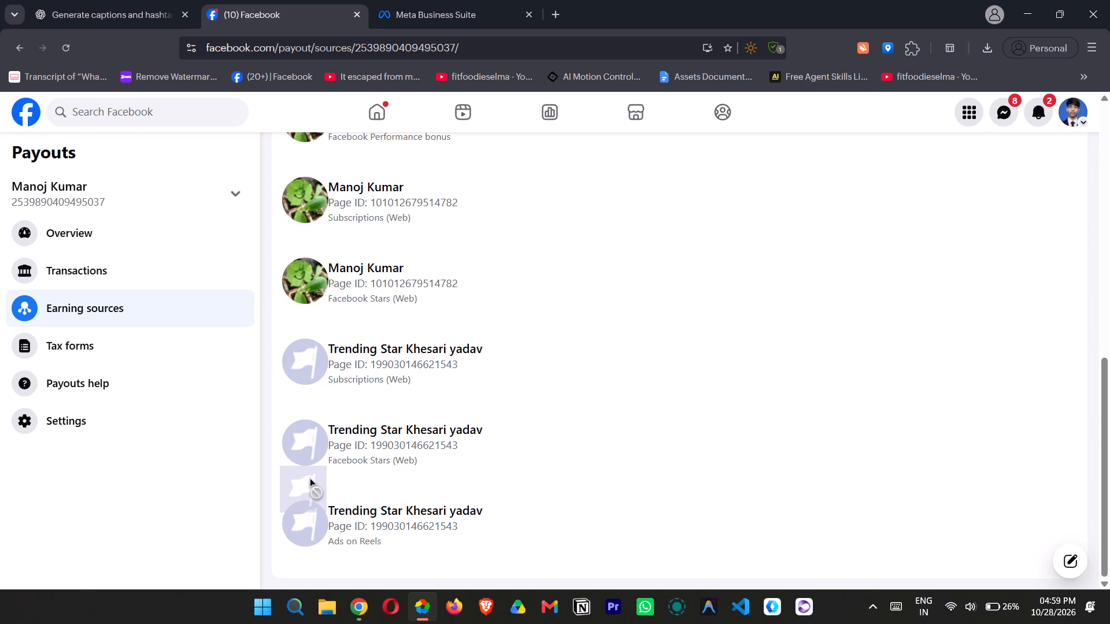
left_click_drag(309, 477, 309, 478)
left_click(309, 478)
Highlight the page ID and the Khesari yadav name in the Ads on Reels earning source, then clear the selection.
left_click_drag(371, 523, 491, 522)
left_click_drag(402, 522, 405, 507)
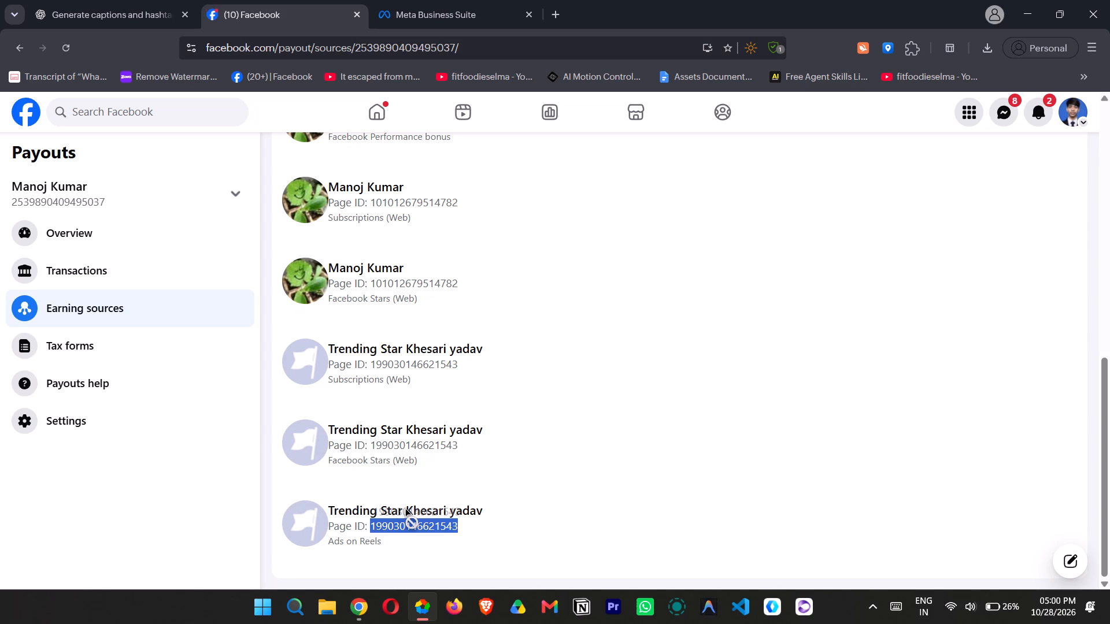
left_click_drag(405, 507, 405, 504)
left_click_drag(408, 507, 445, 508)
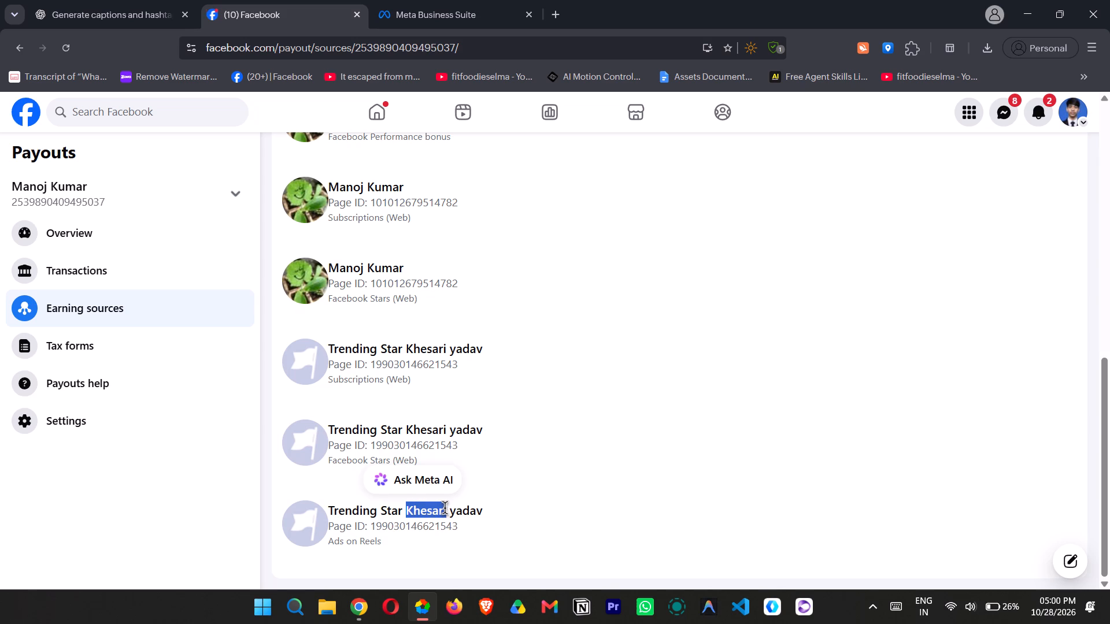
left_click_drag(445, 508, 486, 508)
left_click_drag(485, 511, 485, 521)
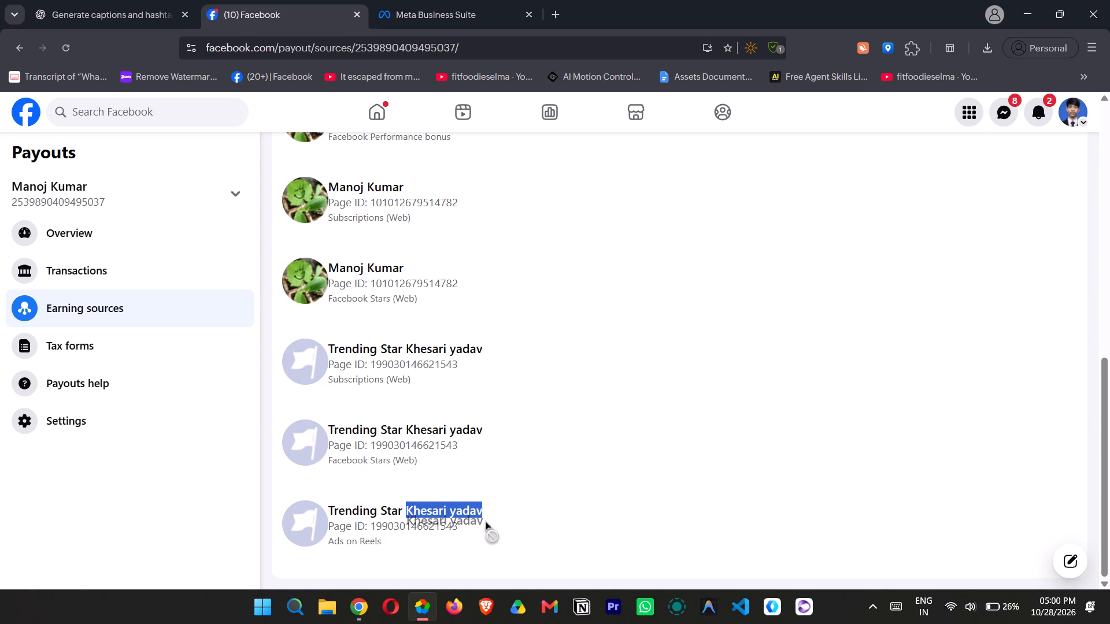
left_click_drag(485, 521, 484, 524)
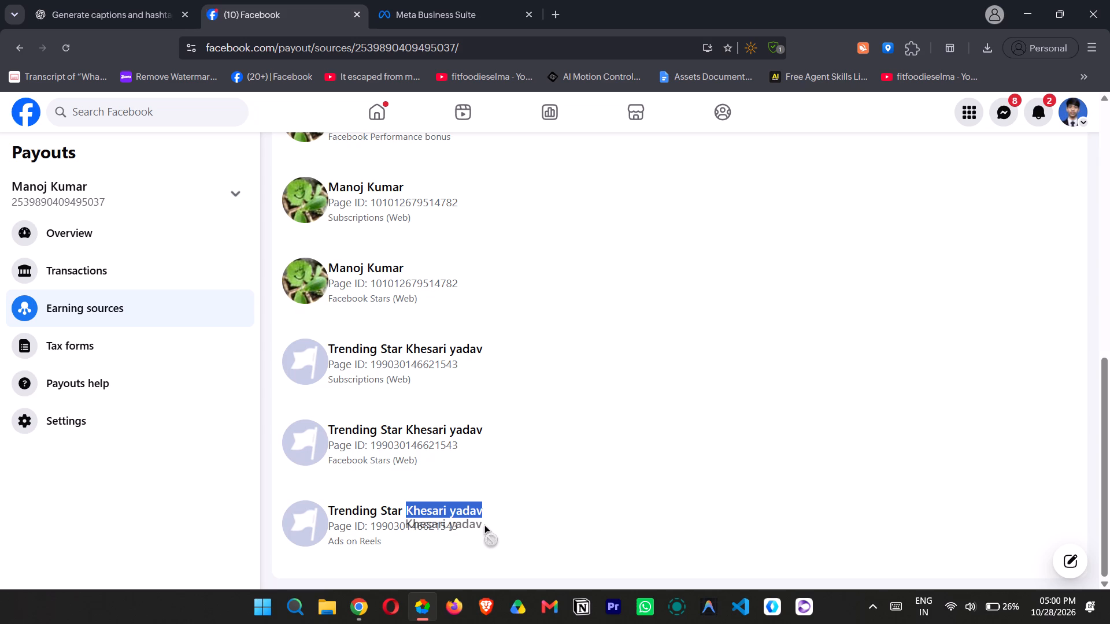
left_click_drag(484, 524, 482, 522)
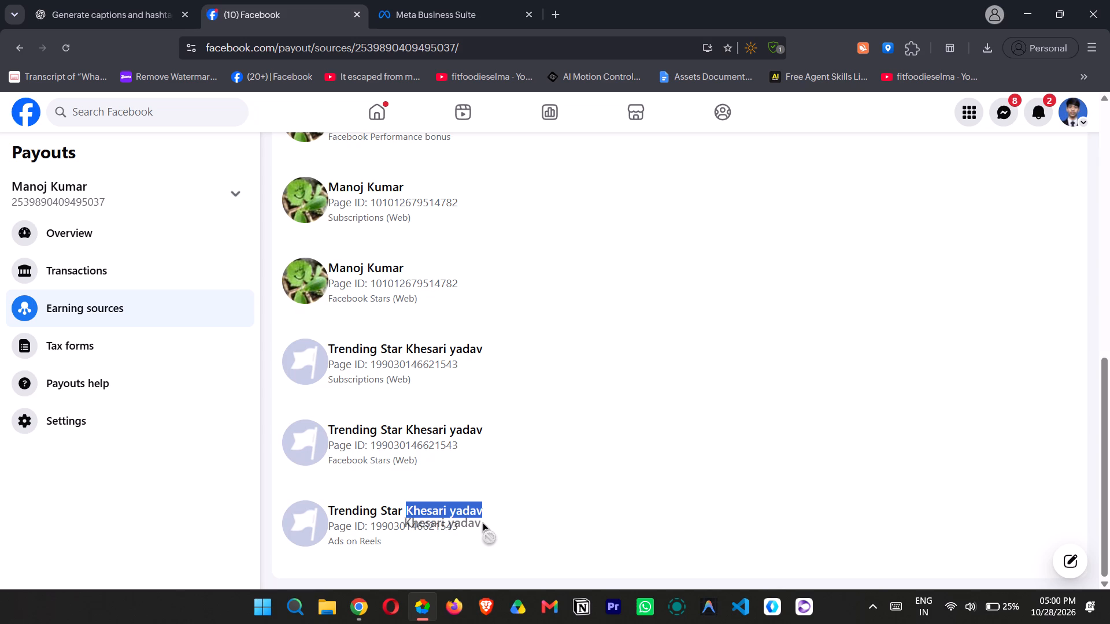
left_click_drag(482, 522, 483, 494)
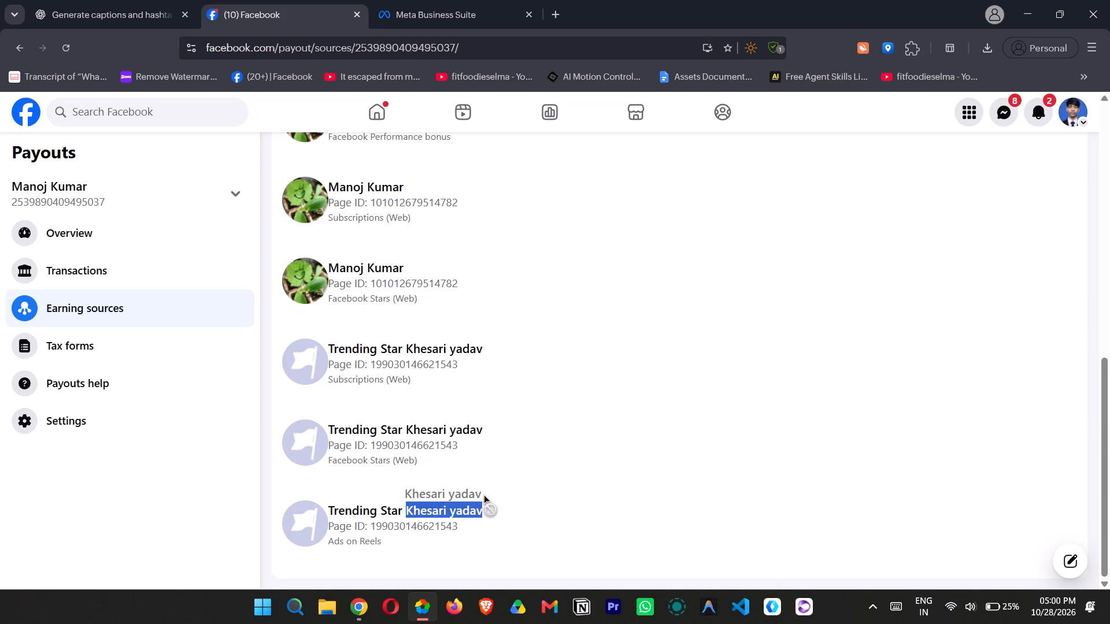
left_click_drag(483, 494, 486, 495)
left_click(496, 476)
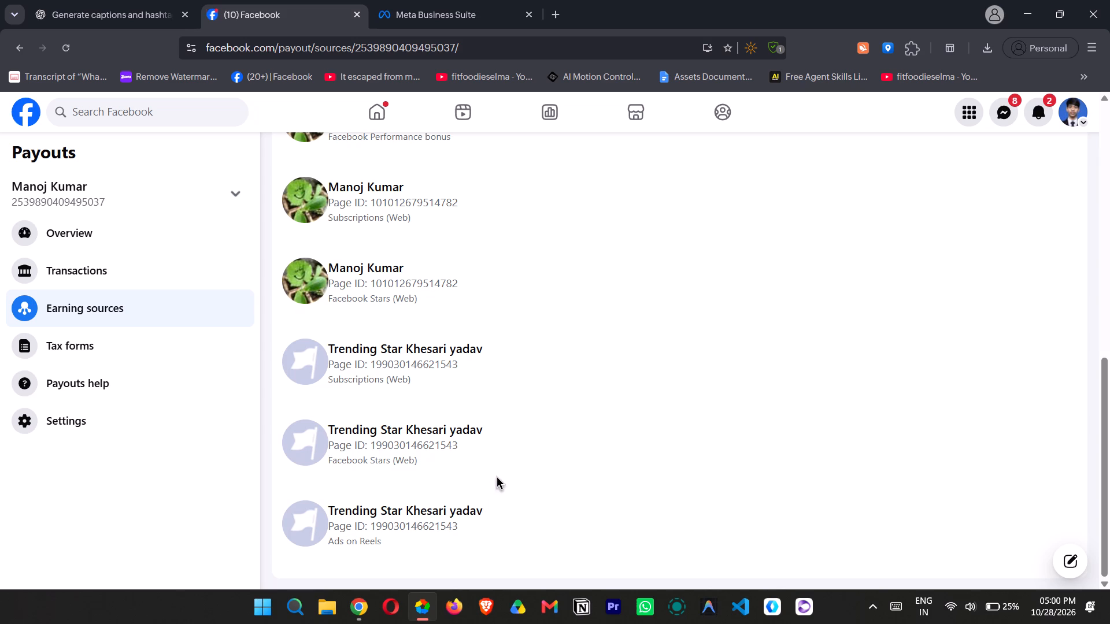
Review the earning sources linked to the payout account, comparing the pages and their monetization types.
scroll(561, 455, "up", 2)
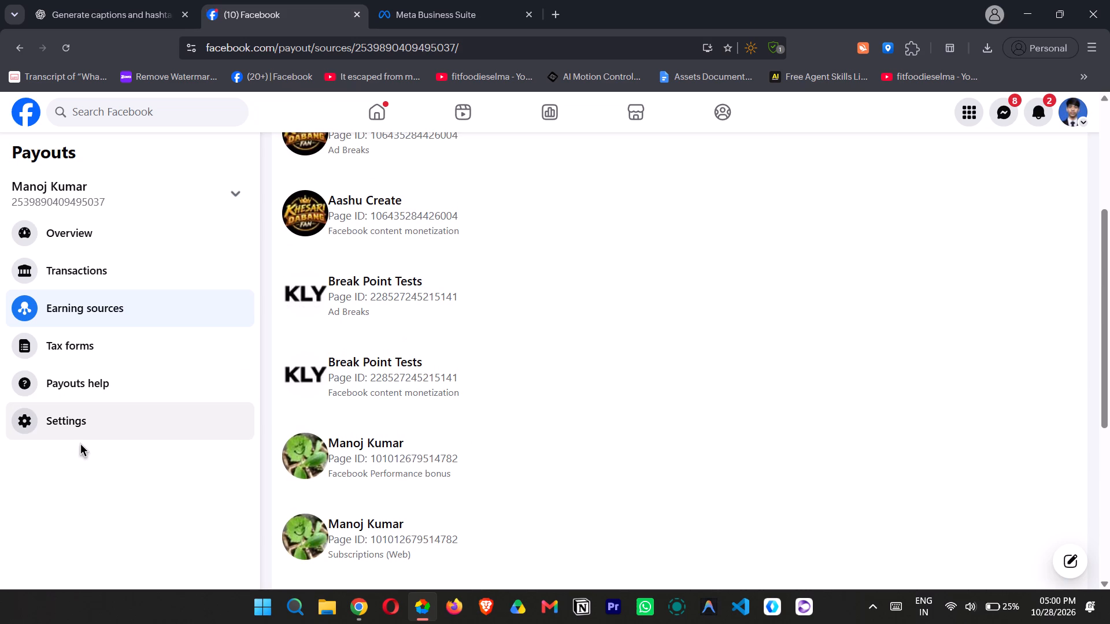
scroll(591, 412, "up", 5)
scroll(591, 412, "down", 2)
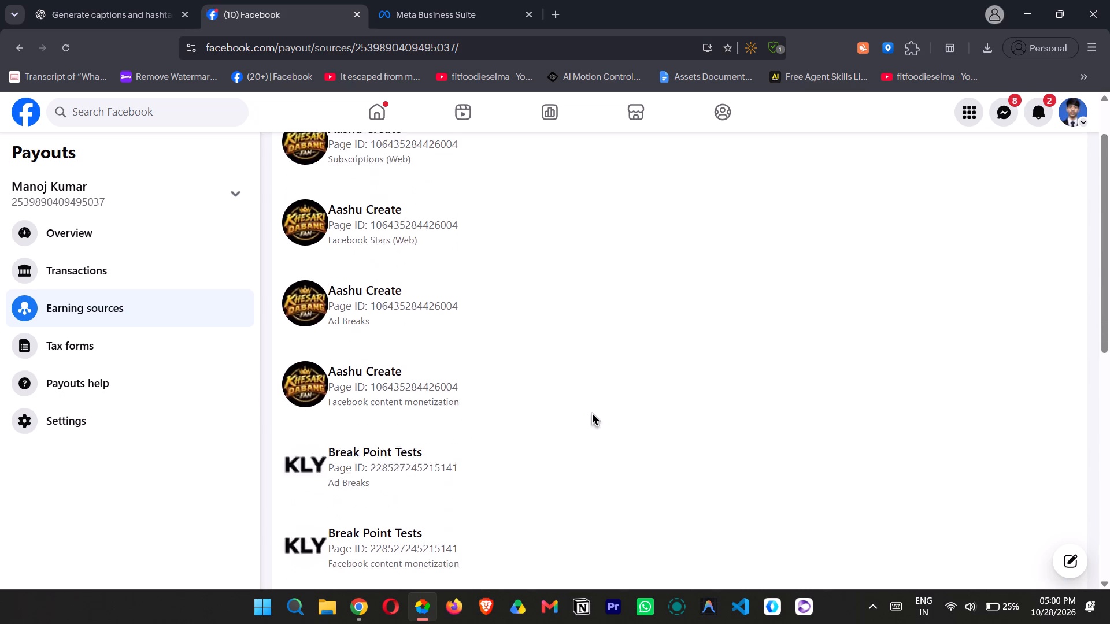
scroll(591, 412, "down", 1)
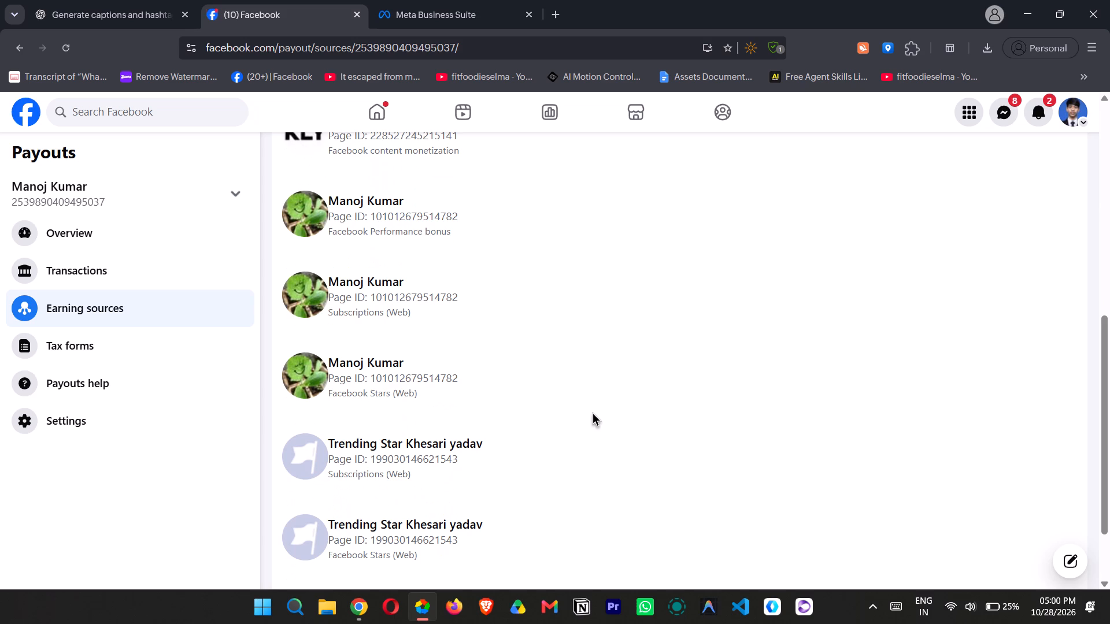
scroll(592, 412, "up", 1)
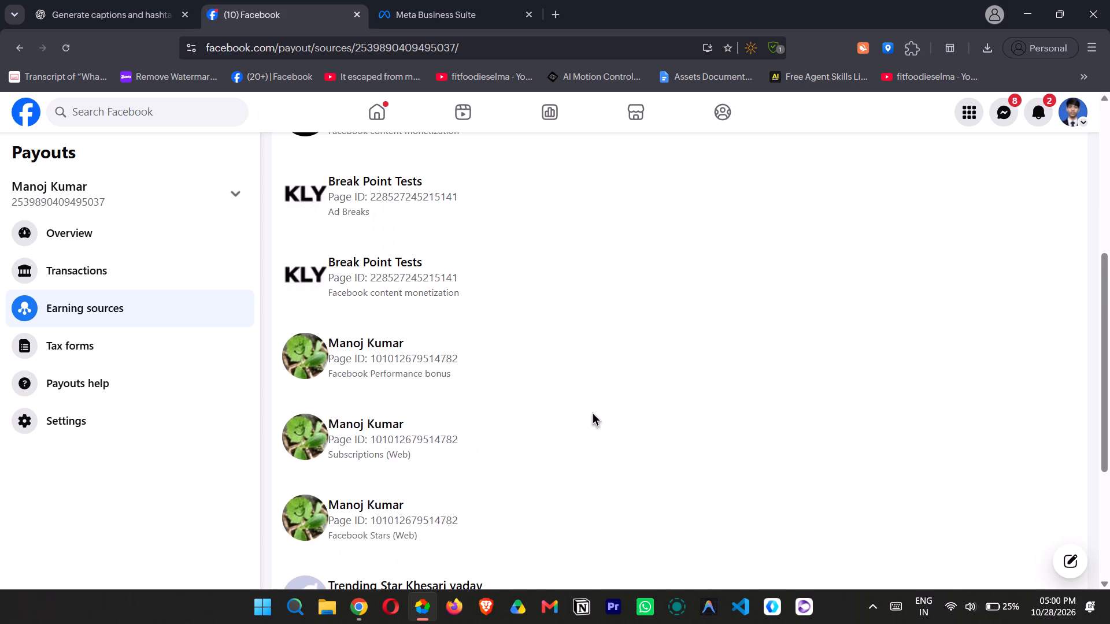